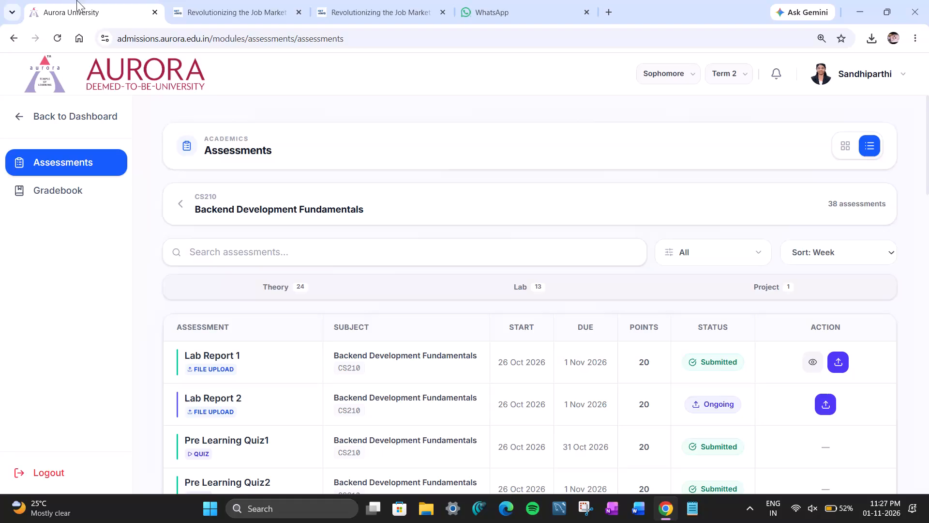
Switch to the cricket-team code preview and look over the beginning of app.js.
{"action": "left_click", "coordinate": [337, 0]}
{"action": "scroll", "coordinate": [540, 456], "scroll_direction": "down", "scroll_amount": 3}
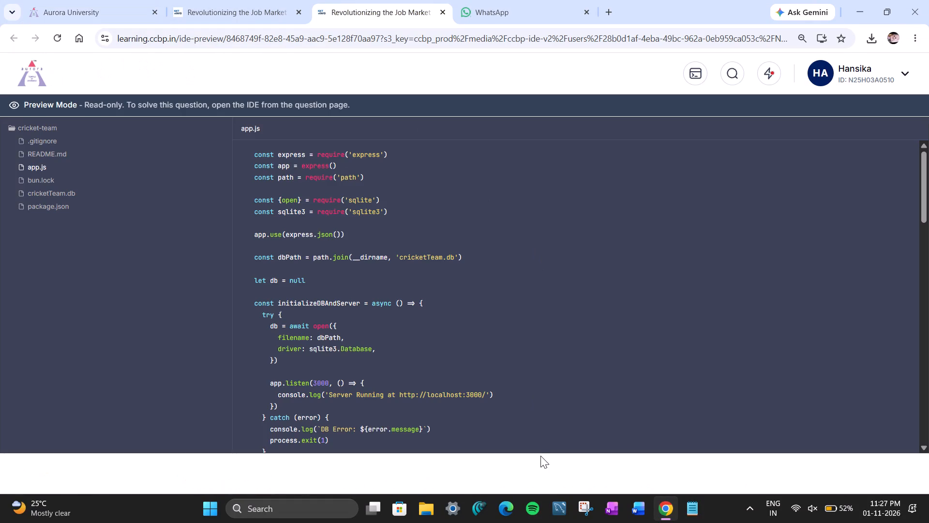
{"action": "scroll", "coordinate": [540, 456], "scroll_direction": "down", "scroll_amount": 1}
{"action": "scroll", "coordinate": [553, 335], "scroll_direction": "up", "scroll_amount": 4}
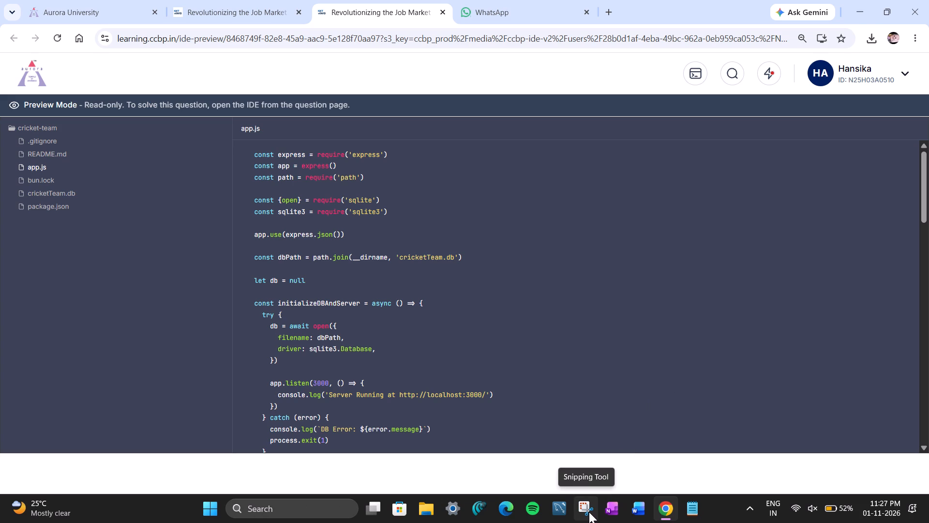
{"action": "scroll", "coordinate": [669, 365], "scroll_direction": "up", "scroll_amount": 3}
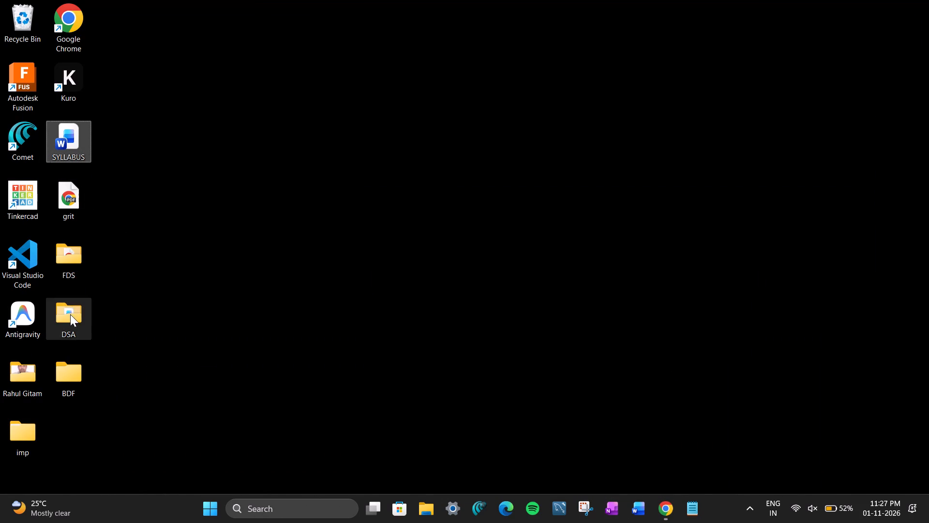
Open the Word document BDF_L1 from the BDF folder on the desktop.
{"action": "double_click", "coordinate": [63, 379]}
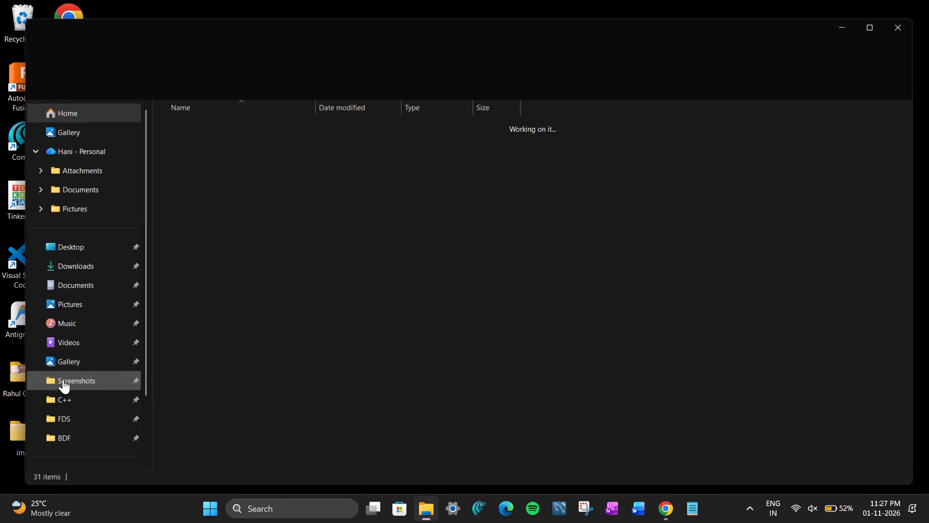
{"action": "double_click", "coordinate": [240, 126]}
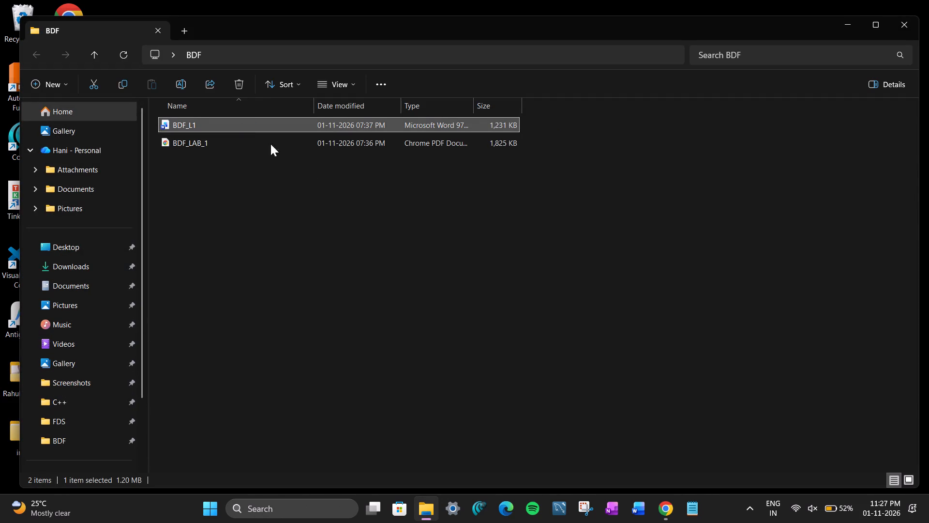
Delete the Coding Practice results screenshot below the header table, along with two blank lines.
{"action": "scroll", "coordinate": [442, 221], "scroll_direction": "down", "scroll_amount": 2}
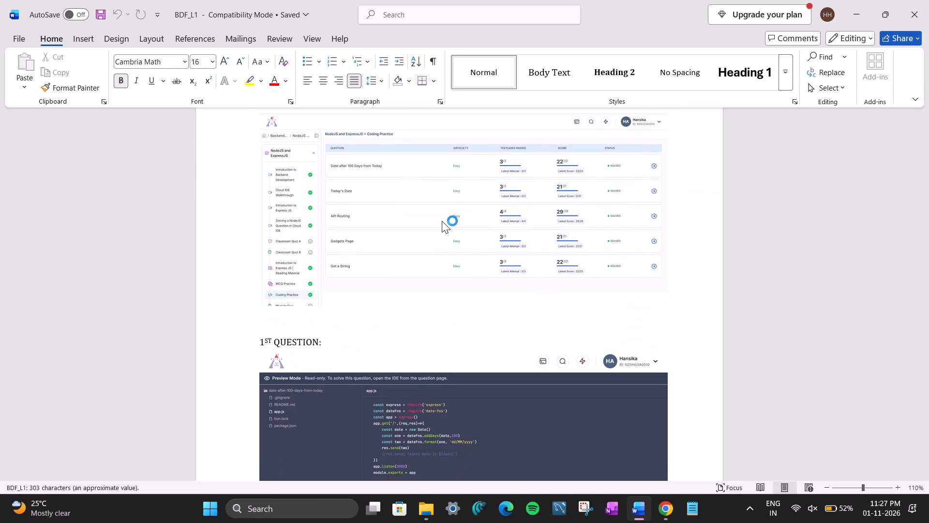
{"action": "left_click", "coordinate": [481, 229]}
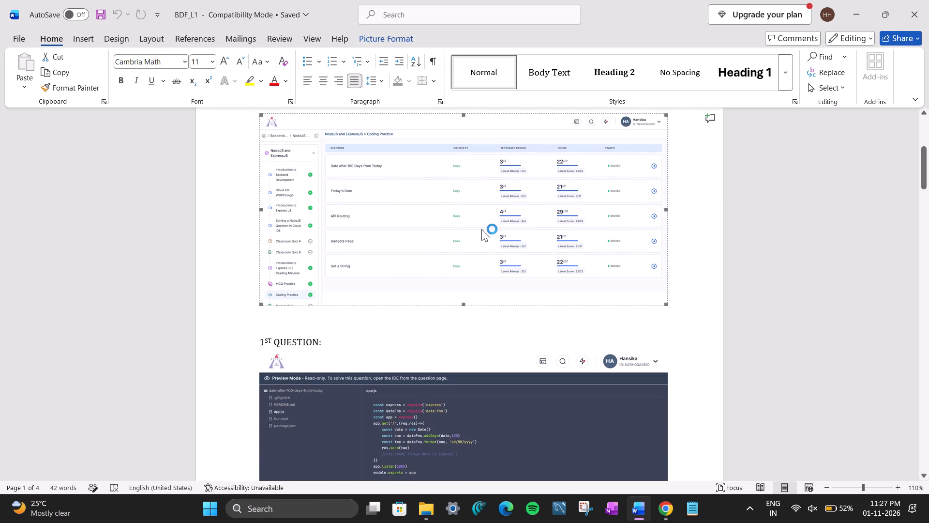
{"action": "scroll", "coordinate": [481, 229], "scroll_direction": "up", "scroll_amount": 1}
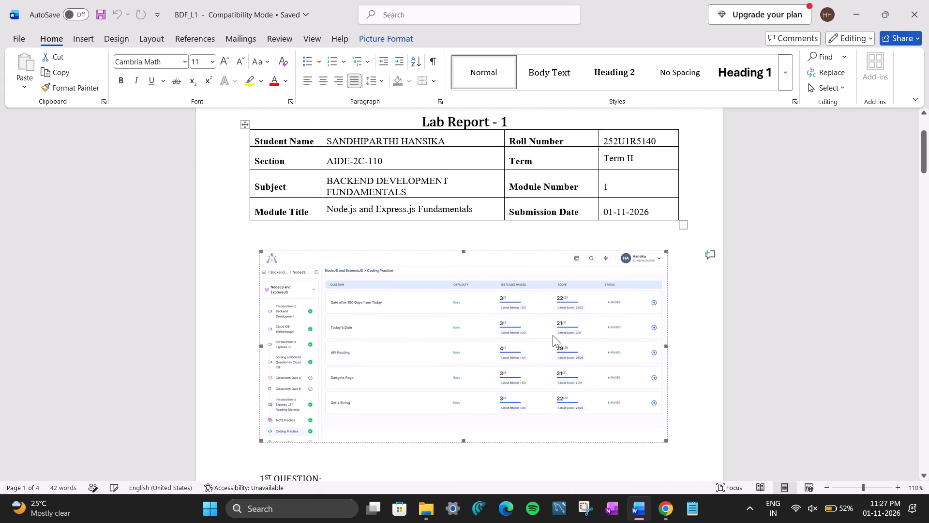
{"action": "key", "text": "Delete"}
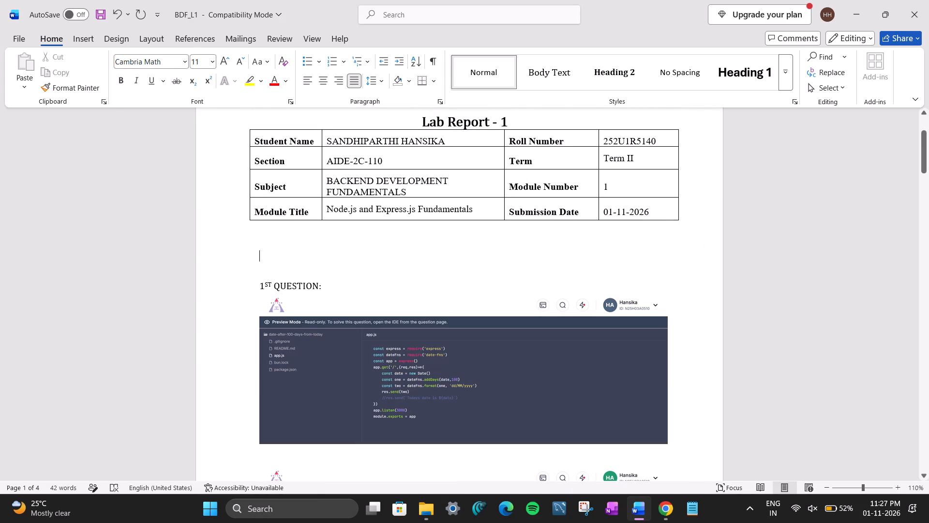
{"action": "key", "text": "BackSpace"}
{"action": "key", "text": "BackSpace"}
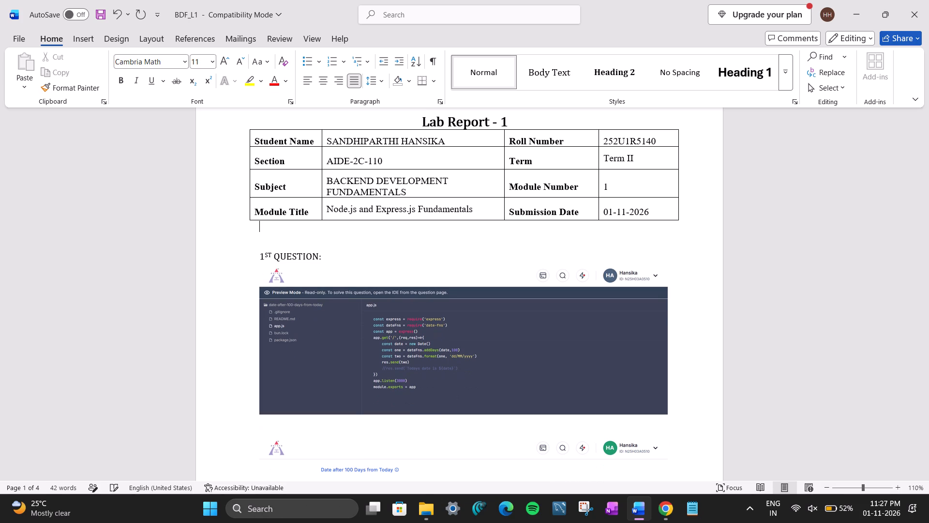
Delete the old code screenshot under the 1ST QUESTION heading.
{"action": "scroll", "coordinate": [621, 363], "scroll_direction": "down", "scroll_amount": 1}
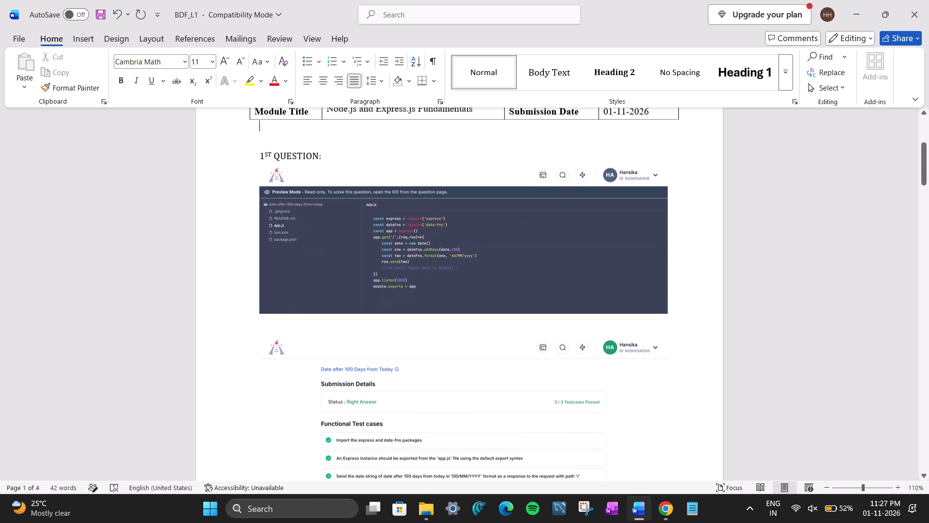
{"action": "left_click", "coordinate": [589, 262]}
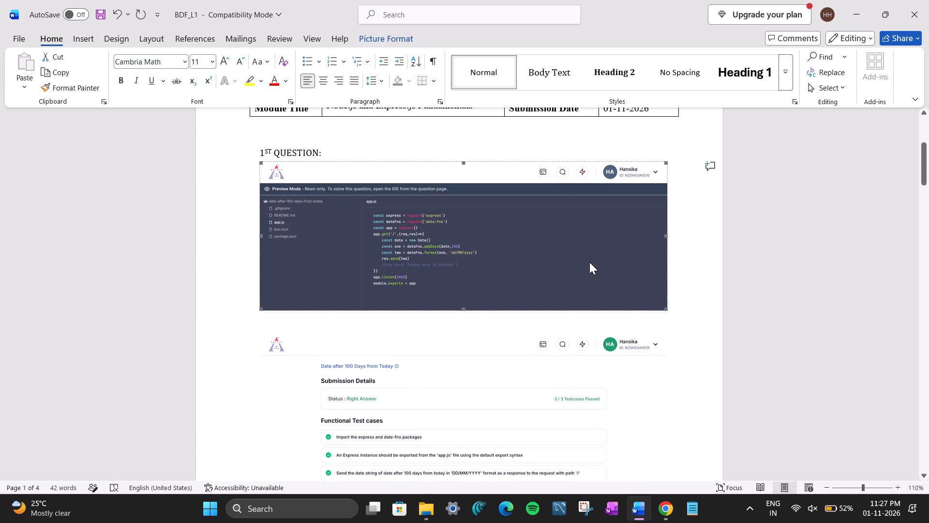
{"action": "key", "text": "Delete"}
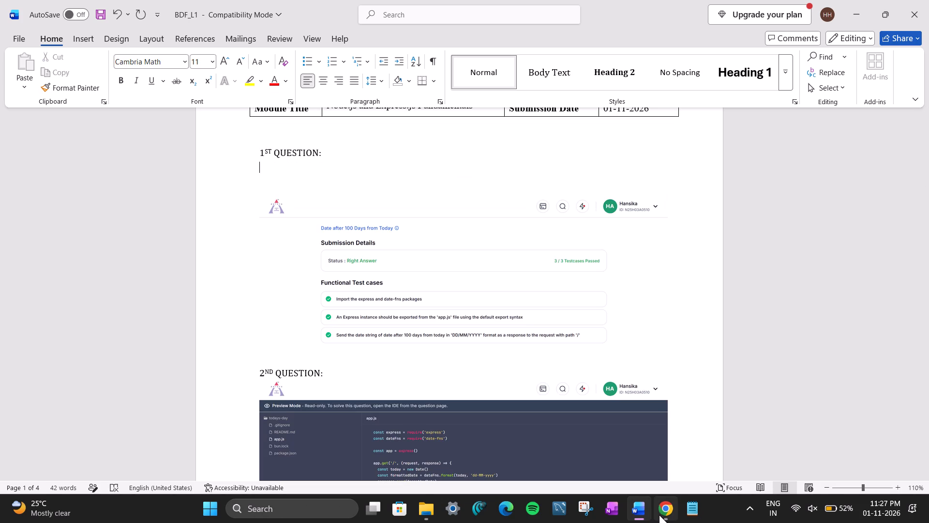
Use Snipping Tool to capture and copy the cricket-team preview in Chrome, showing app.js from its first line.
{"action": "left_click", "coordinate": [659, 515]}
{"action": "left_click", "coordinate": [583, 502]}
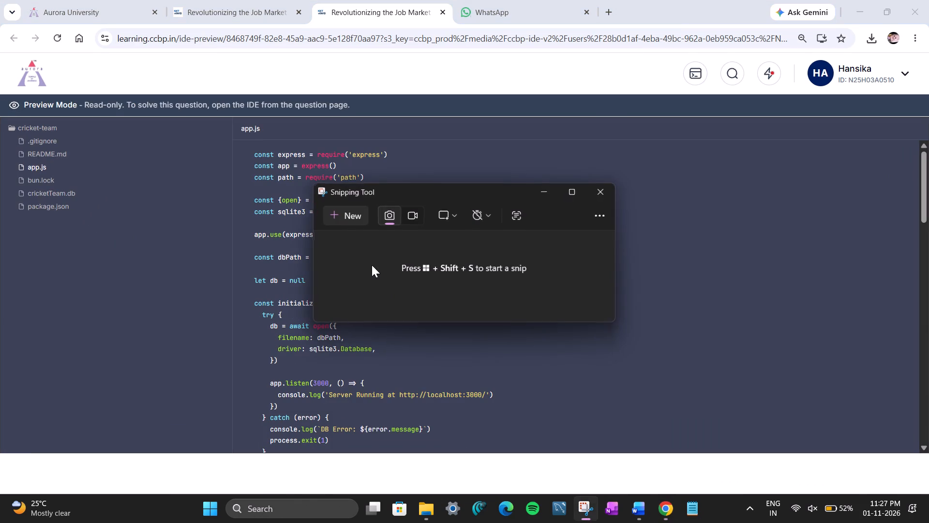
{"action": "left_click", "coordinate": [346, 215]}
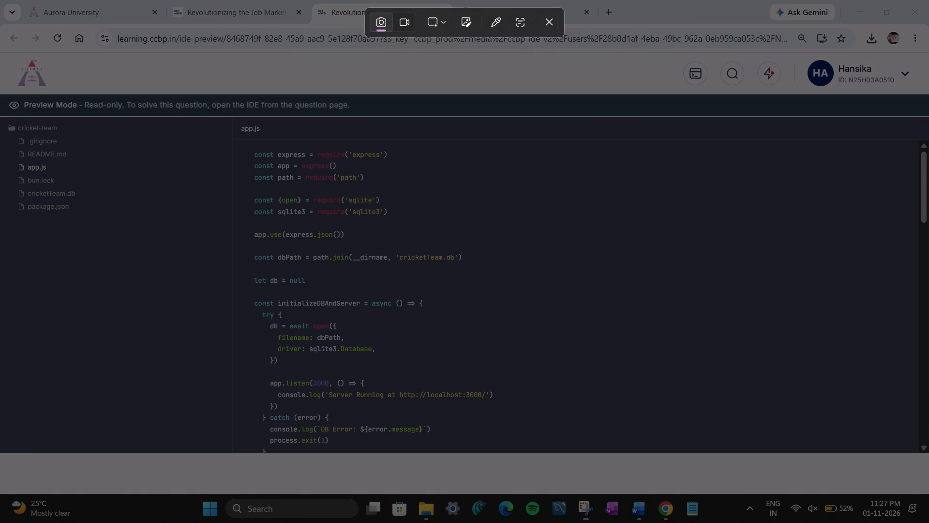
{"action": "left_click_drag", "start_coordinate": [0, 55], "coordinate": [751, 398]}
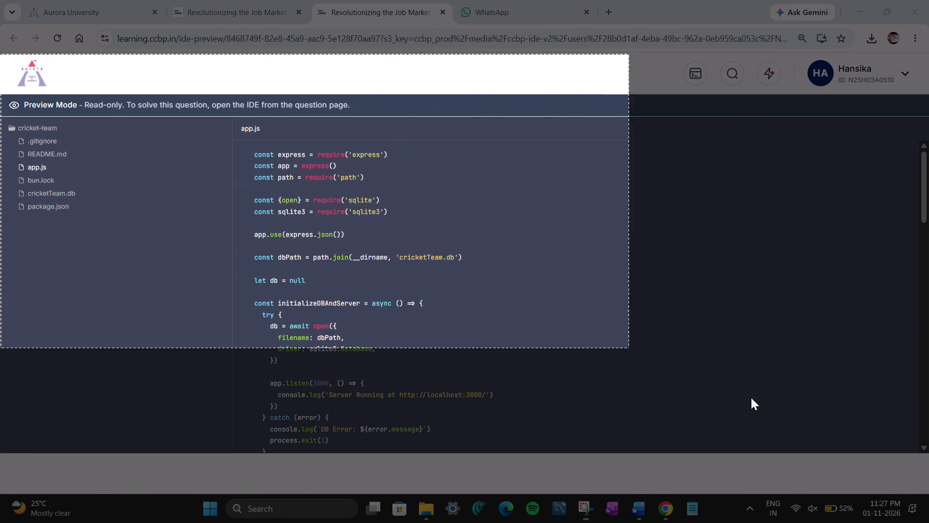
{"action": "left_click_drag", "start_coordinate": [751, 398], "coordinate": [928, 458]}
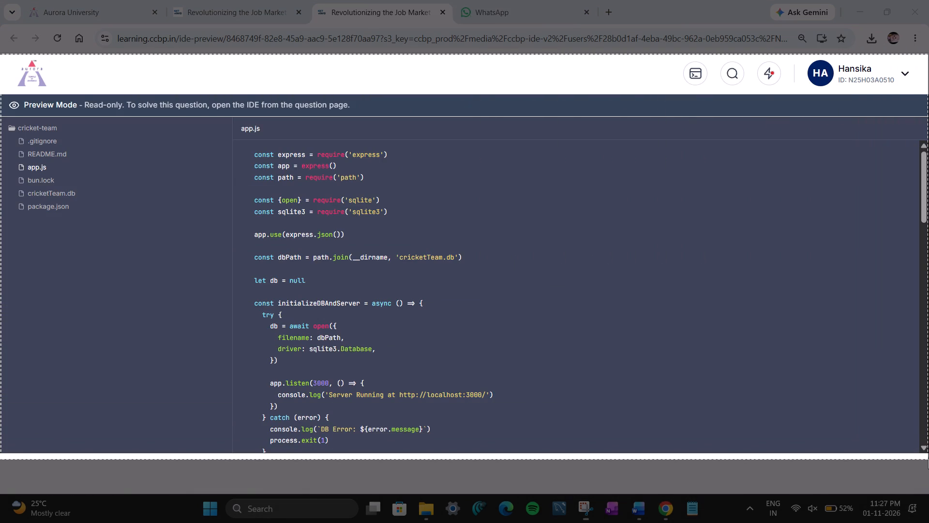
{"action": "left_click_drag", "start_coordinate": [928, 458], "coordinate": [928, 447]}
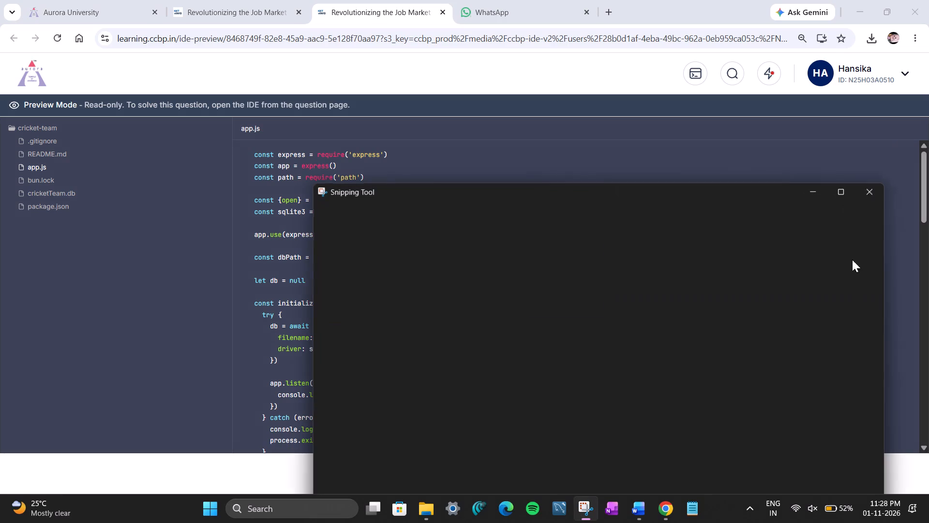
{"action": "left_click", "coordinate": [815, 213]}
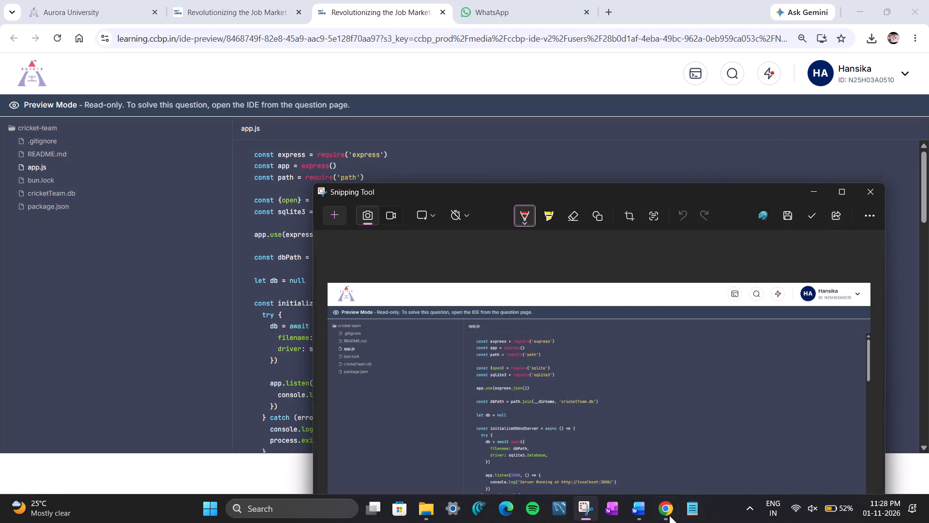
Paste the captured app.js screenshot under the 1ST QUESTION heading in the Word report.
{"action": "left_click", "coordinate": [645, 511]}
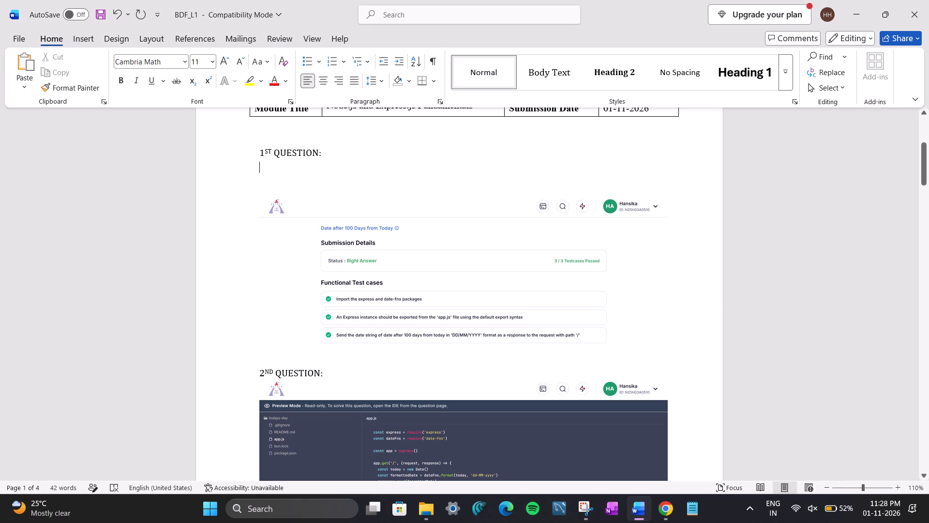
{"action": "key", "text": "ctrl+v"}
Delete the "Date after 100 Days from Today" submission details screenshot above the 2ND QUESTION heading.
{"action": "scroll", "coordinate": [350, 175], "scroll_direction": "down", "scroll_amount": 1}
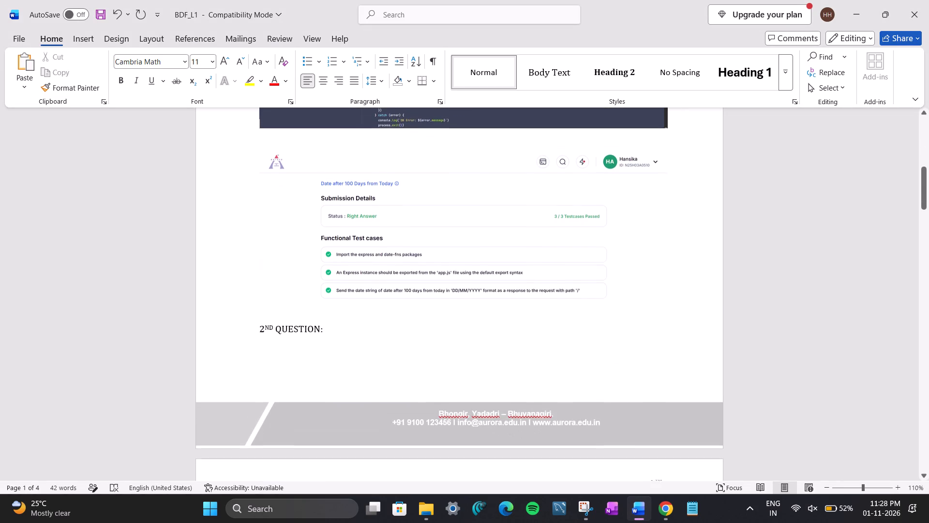
{"action": "left_click", "coordinate": [419, 246]}
{"action": "key", "text": "Delete"}
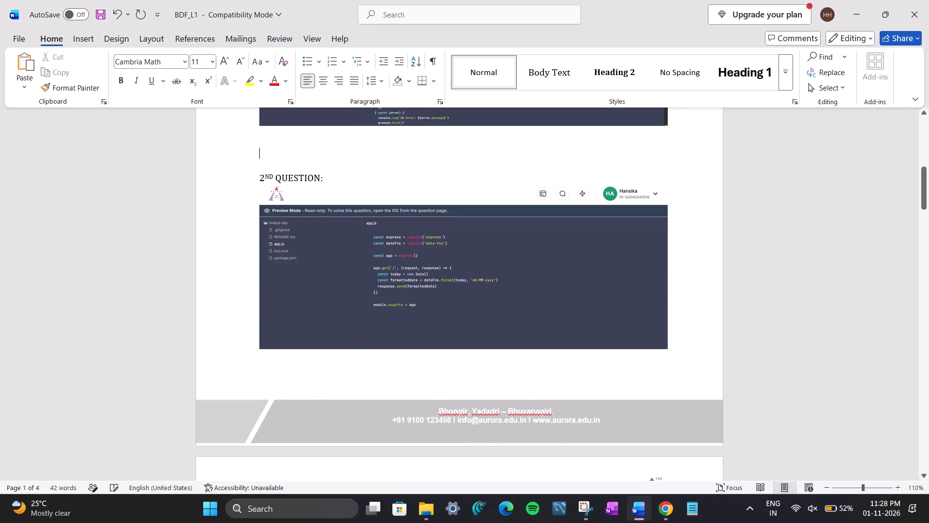
In Chrome at 75% zoom, snip and copy the app.js preview showing the API 1 and API 2 code through the start of API 3.
{"action": "left_click", "coordinate": [658, 506]}
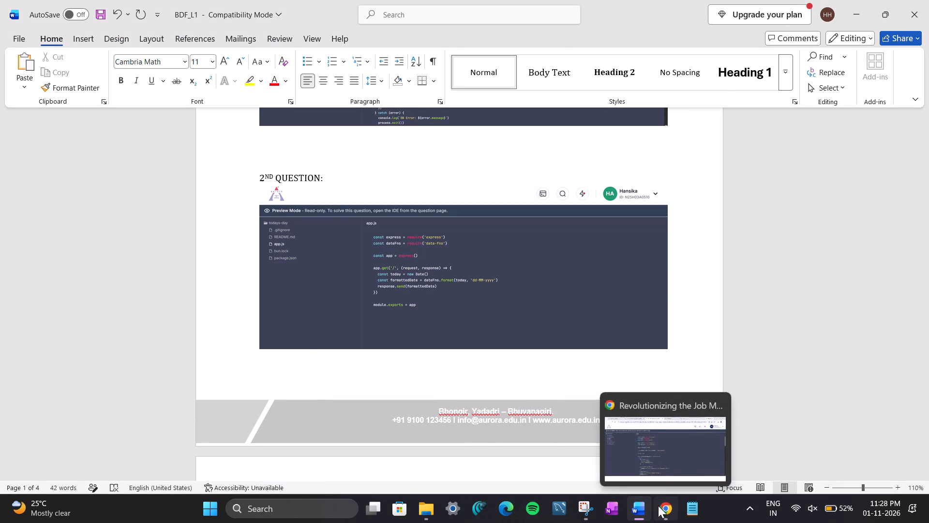
{"action": "scroll", "coordinate": [579, 292], "scroll_direction": "down", "scroll_amount": 5}
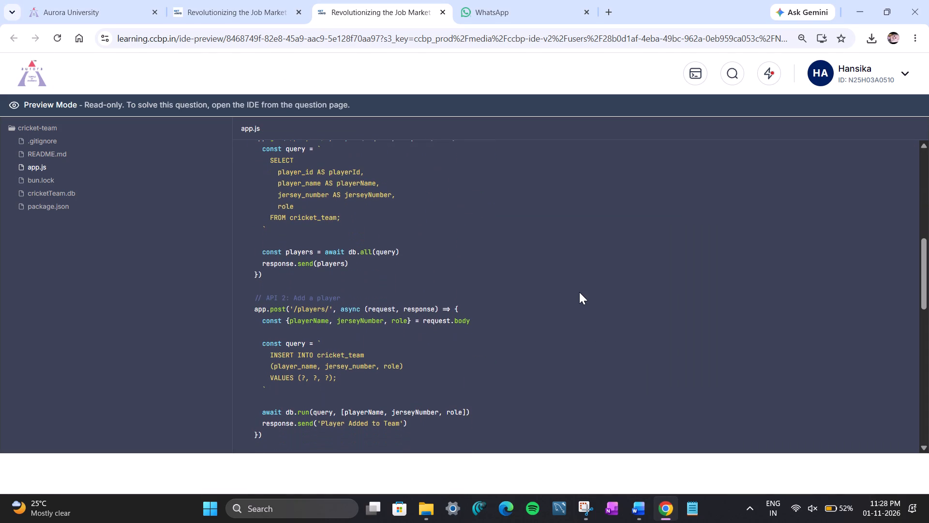
{"action": "scroll", "coordinate": [579, 292], "scroll_direction": "down", "scroll_amount": 1}
{"action": "key", "text": "ctrl+minus"}
{"action": "key", "text": "ctrl+minus"}
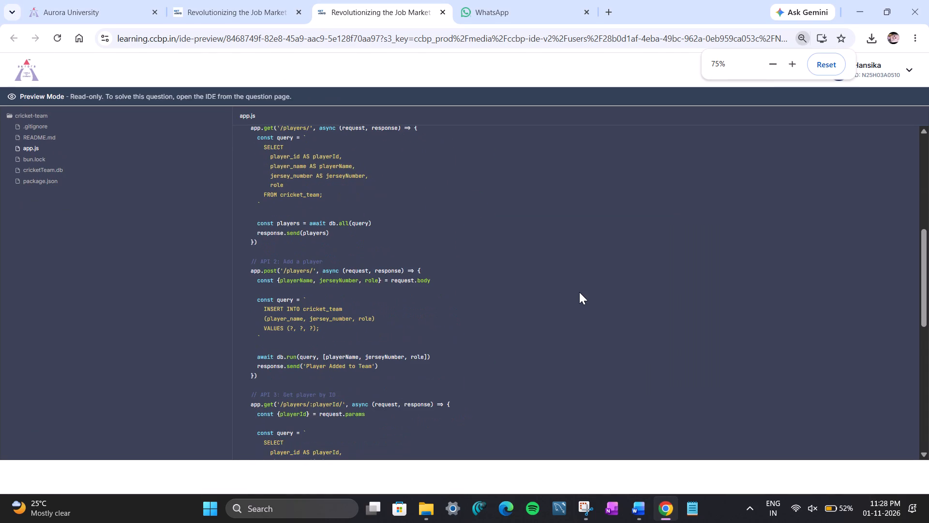
{"action": "scroll", "coordinate": [579, 292], "scroll_direction": "down", "scroll_amount": 4}
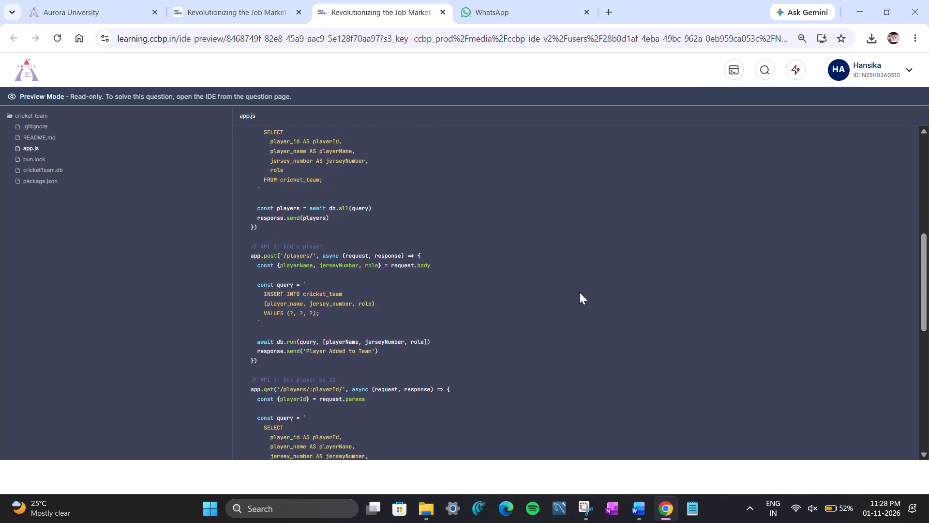
{"action": "scroll", "coordinate": [579, 292], "scroll_direction": "down", "scroll_amount": 8}
{"action": "scroll", "coordinate": [579, 292], "scroll_direction": "up", "scroll_amount": 3}
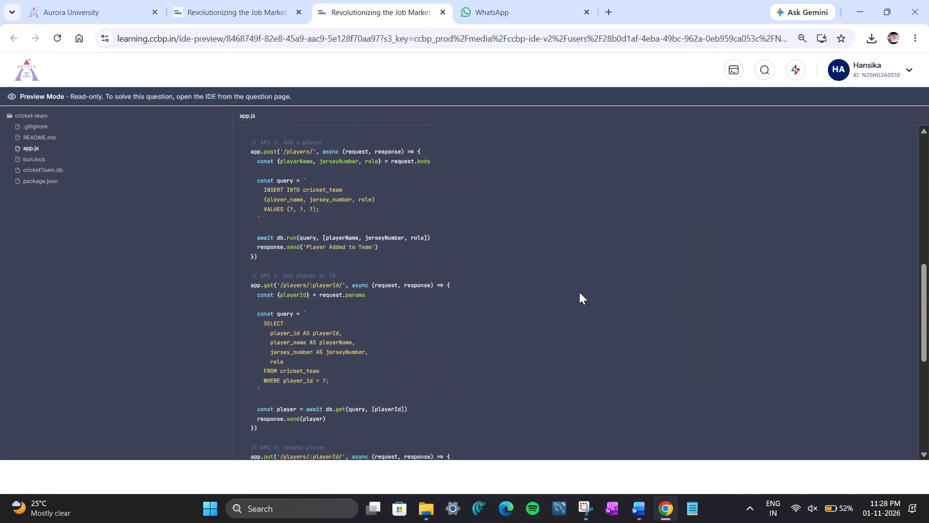
{"action": "scroll", "coordinate": [579, 292], "scroll_direction": "up", "scroll_amount": 5}
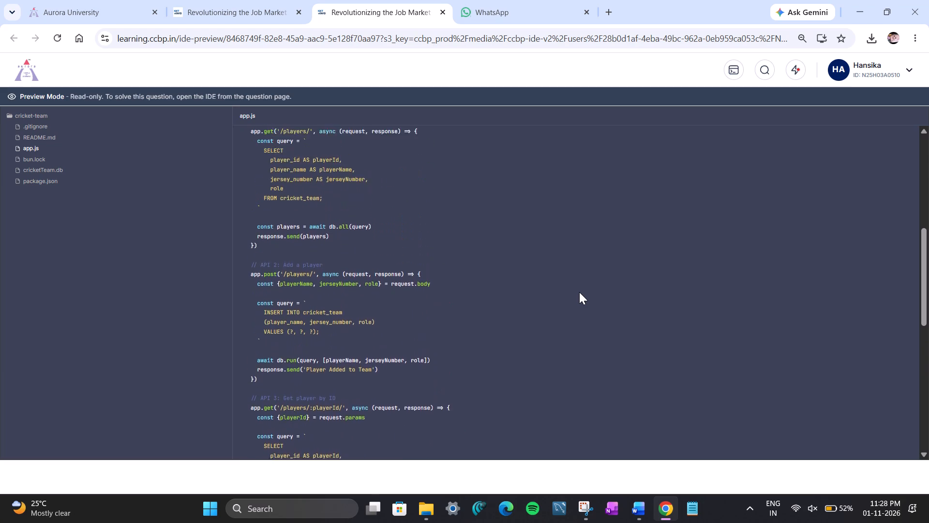
{"action": "scroll", "coordinate": [579, 292], "scroll_direction": "up", "scroll_amount": 1}
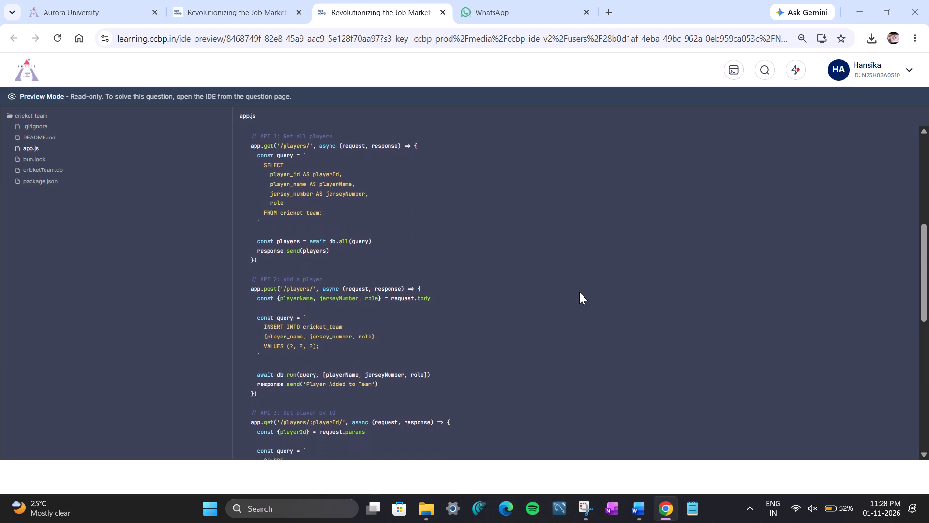
{"action": "scroll", "coordinate": [579, 292], "scroll_direction": "up", "scroll_amount": 1}
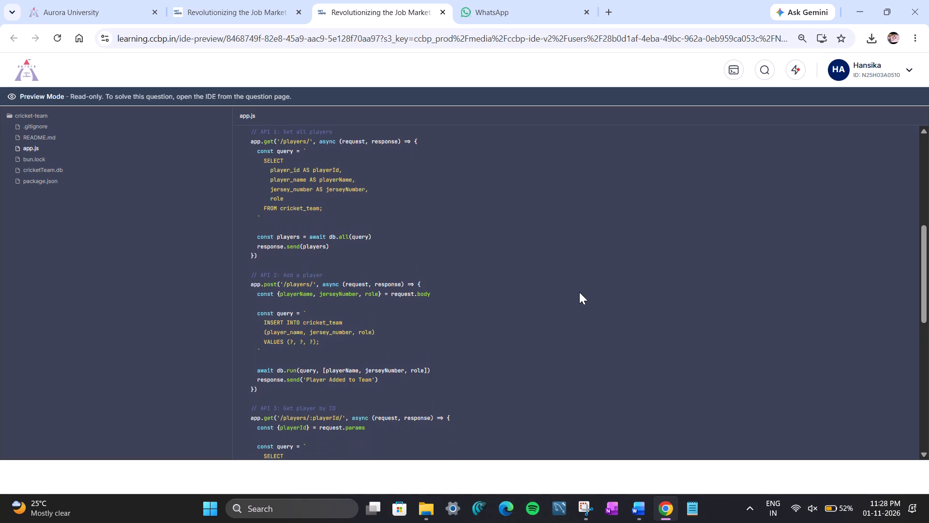
{"action": "left_click", "coordinate": [582, 503]}
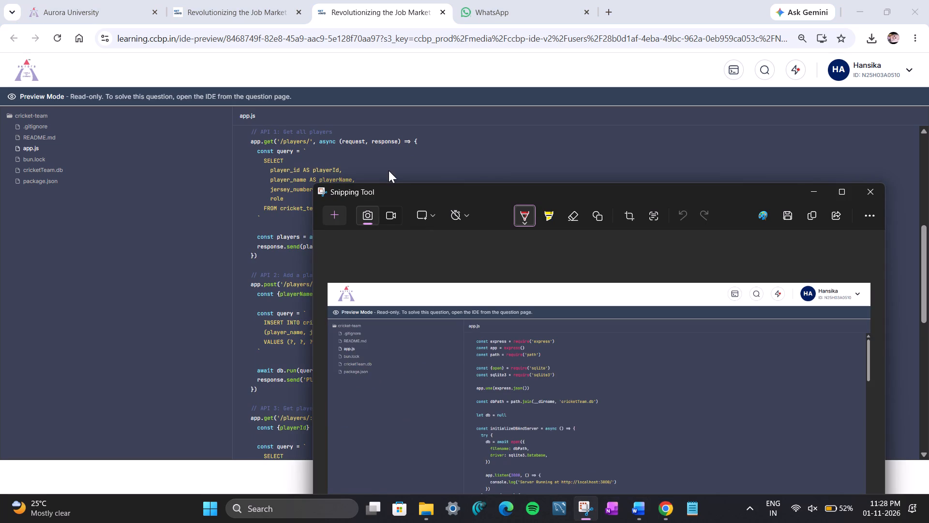
{"action": "left_click", "coordinate": [337, 209]}
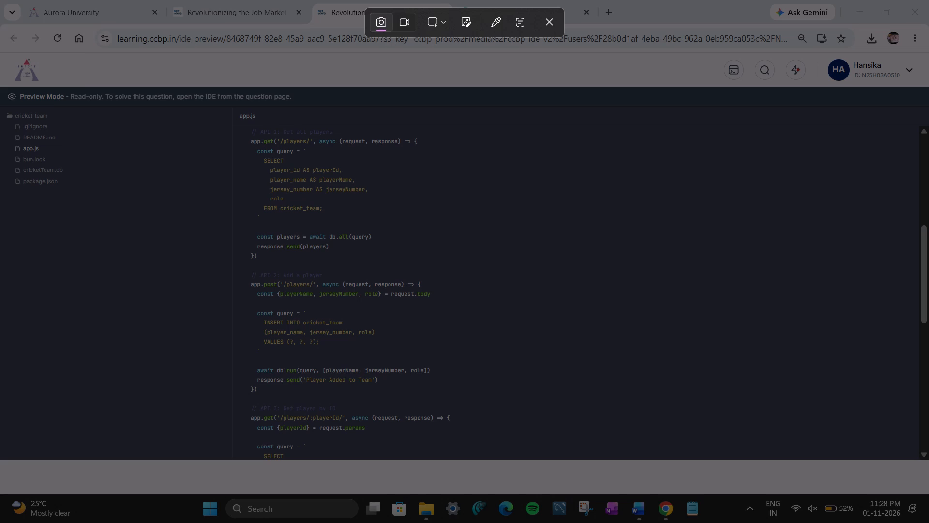
{"action": "left_click_drag", "start_coordinate": [0, 54], "coordinate": [928, 455]}
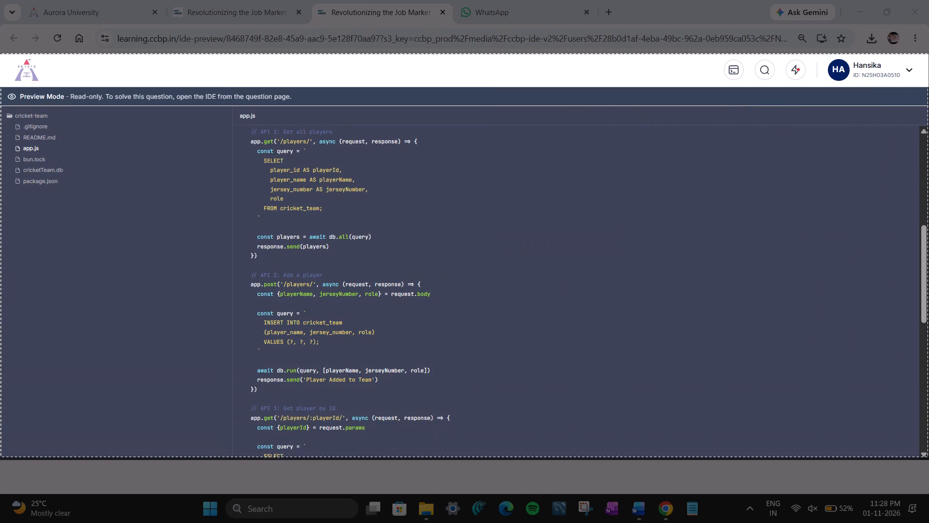
{"action": "left_click_drag", "start_coordinate": [928, 455], "coordinate": [928, 459]}
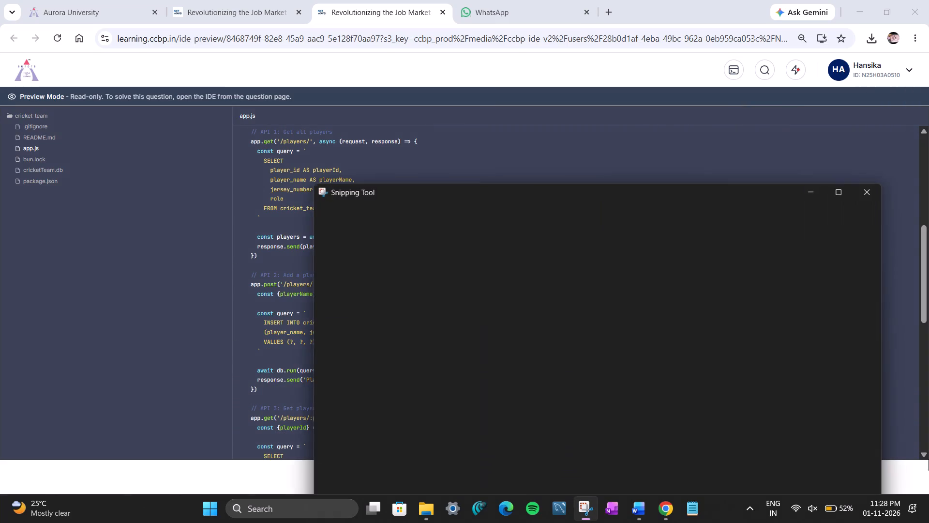
{"action": "left_click", "coordinate": [816, 216]}
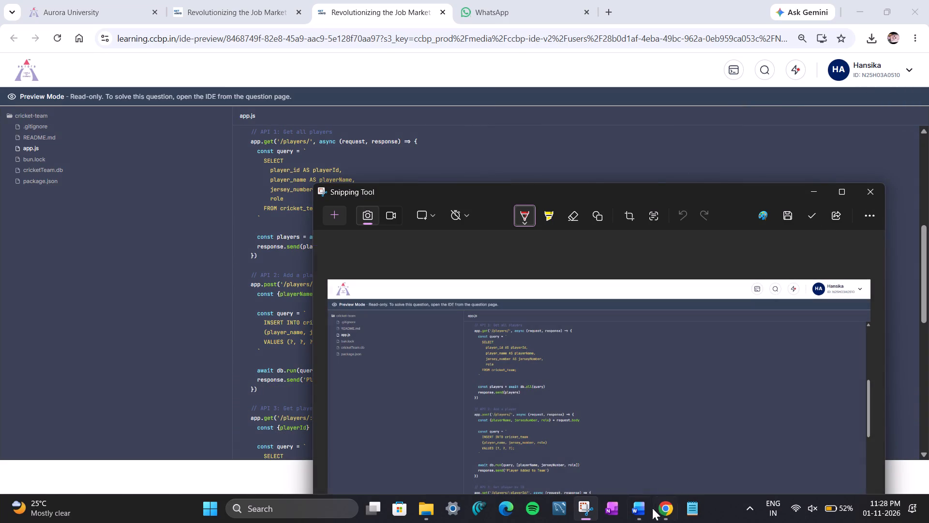
Paste the copied API 1 and API 2 screenshot above the 2ND QUESTION heading in the Word report and add blank space below it.
{"action": "left_click", "coordinate": [643, 522]}
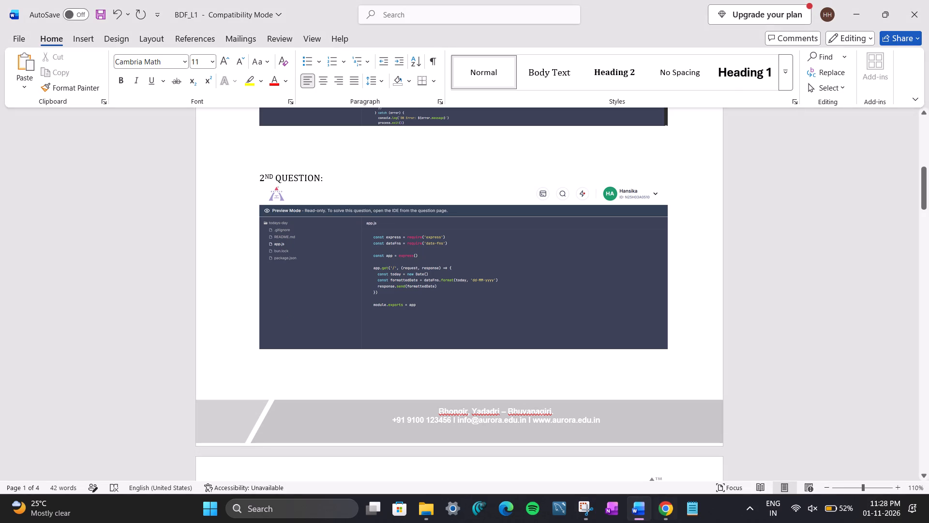
{"action": "key", "text": "ctrl+v"}
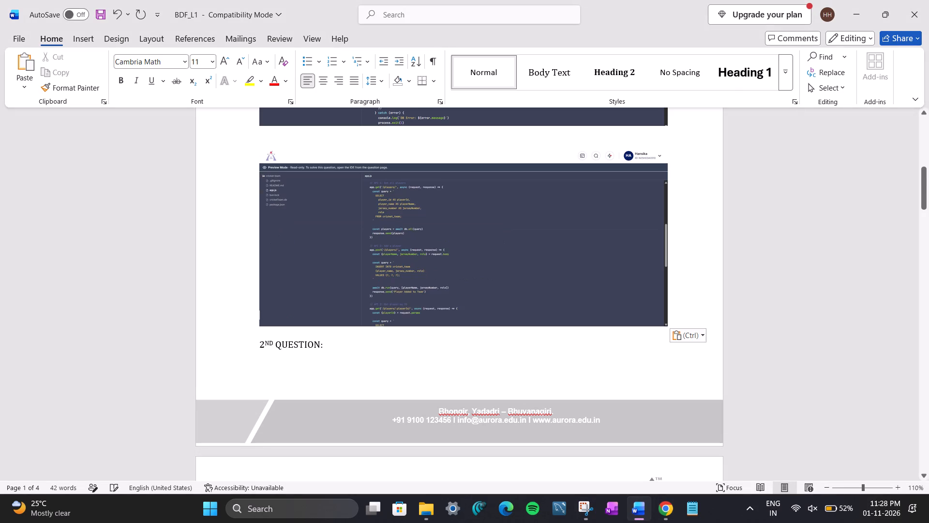
{"action": "scroll", "coordinate": [499, 231], "scroll_direction": "down", "scroll_amount": 1}
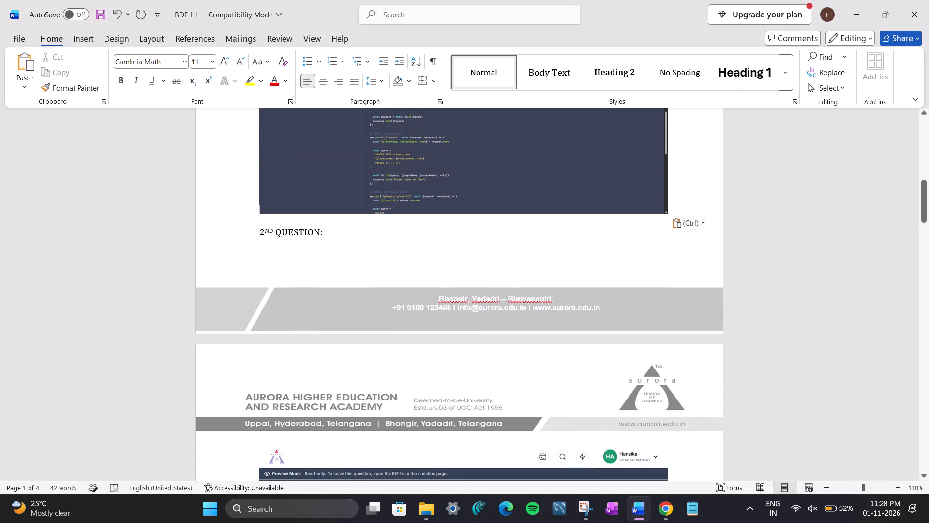
{"action": "left_click", "coordinate": [678, 210]}
{"action": "key", "text": "Return"}
{"action": "key", "text": "Return"}
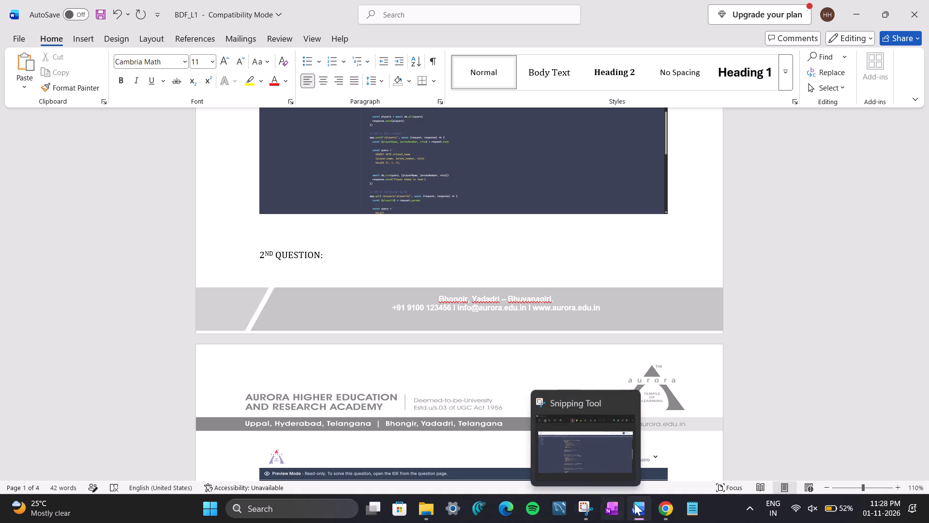
In Chrome, snip and copy the end of the cricket-team app.js preview, showing API 4 and API 5 through module.exports.
{"action": "left_click", "coordinate": [663, 508]}
{"action": "scroll", "coordinate": [610, 351], "scroll_direction": "down", "scroll_amount": 6}
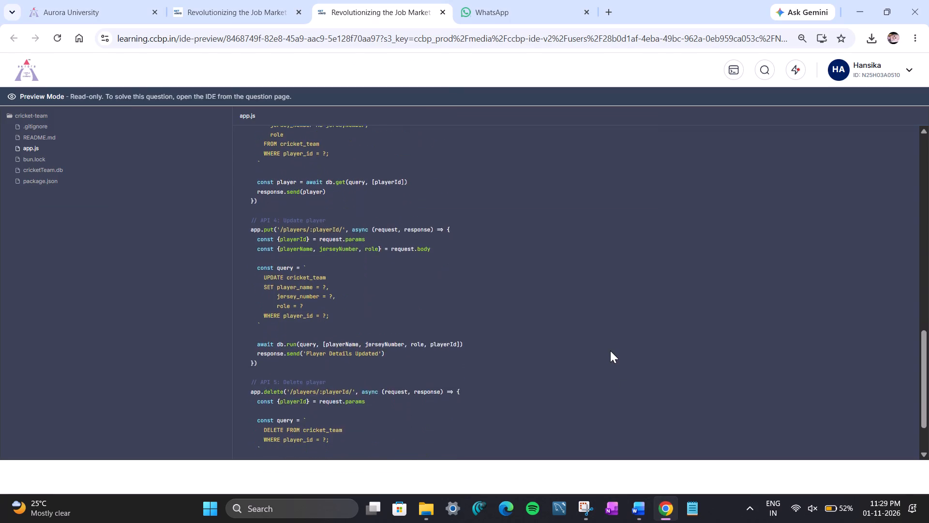
{"action": "scroll", "coordinate": [610, 351], "scroll_direction": "down", "scroll_amount": 4}
{"action": "key", "text": "super+Print"}
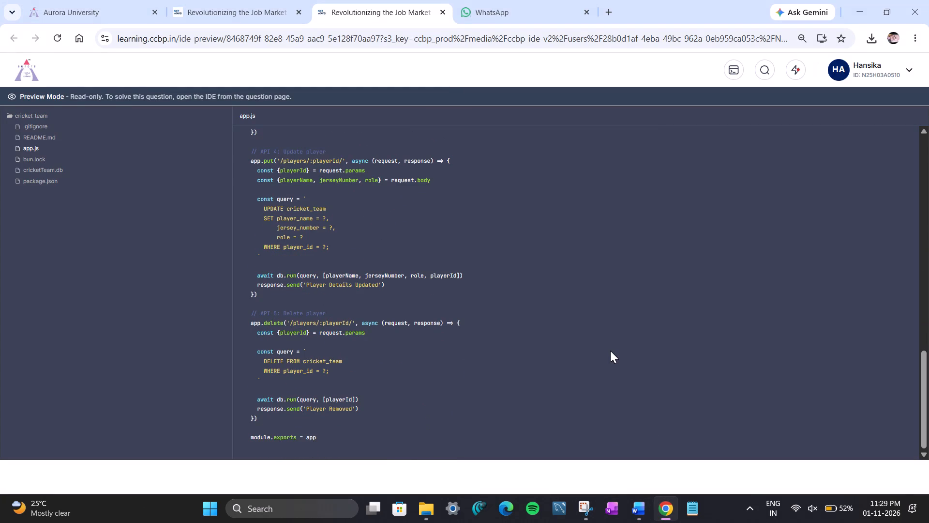
{"action": "left_click", "coordinate": [585, 514]}
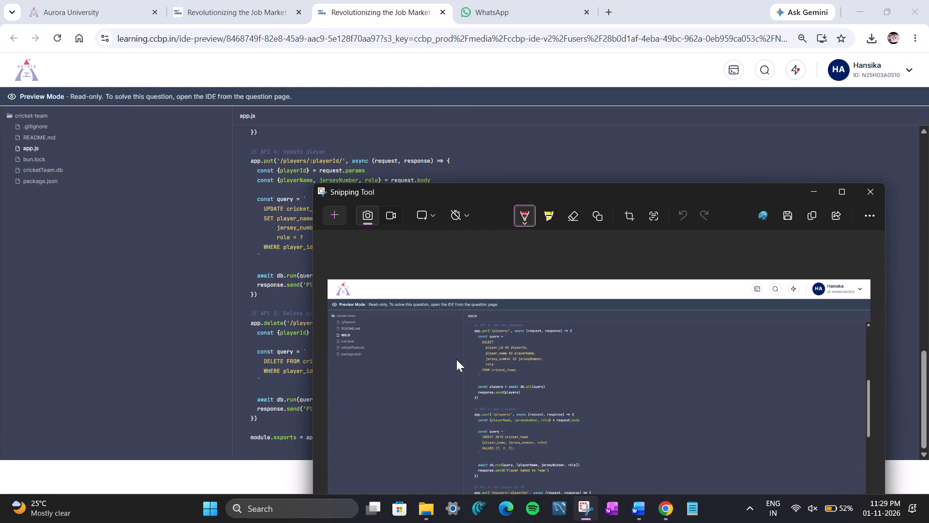
{"action": "left_click", "coordinate": [332, 219]}
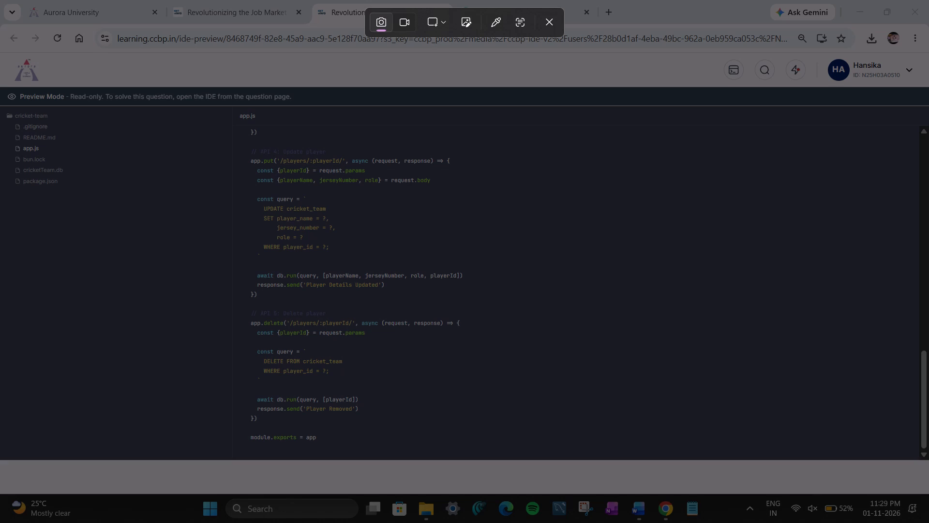
{"action": "left_click", "coordinate": [0, 53]}
{"action": "left_click_drag", "start_coordinate": [0, 53], "coordinate": [928, 437]}
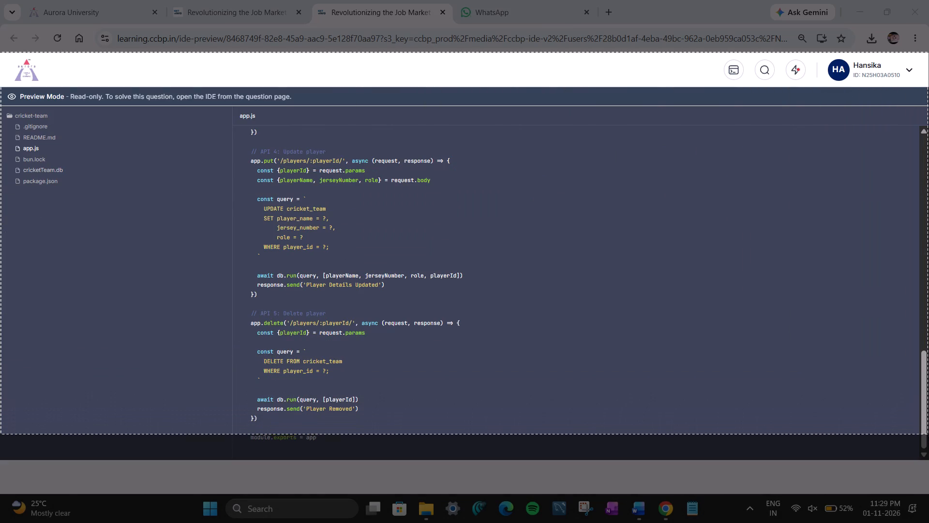
{"action": "left_click_drag", "start_coordinate": [928, 437], "coordinate": [928, 449]}
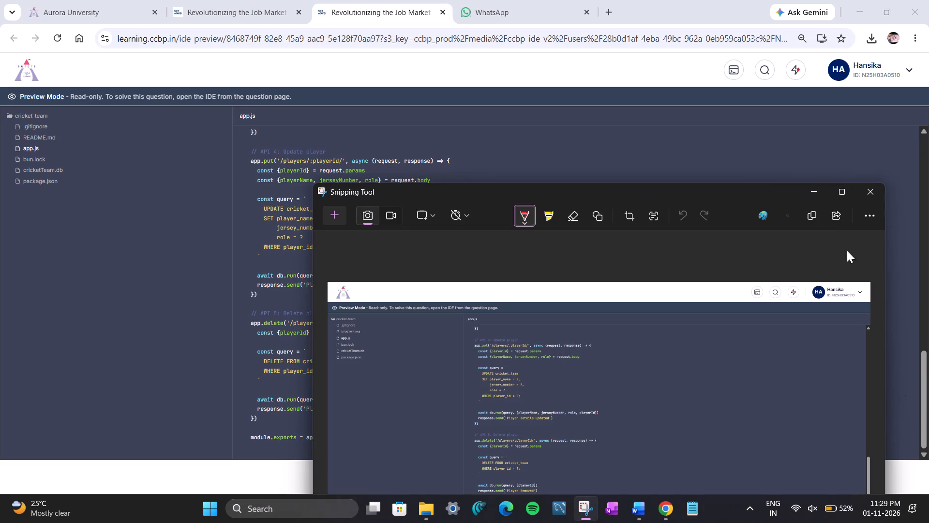
{"action": "left_click", "coordinate": [816, 220]}
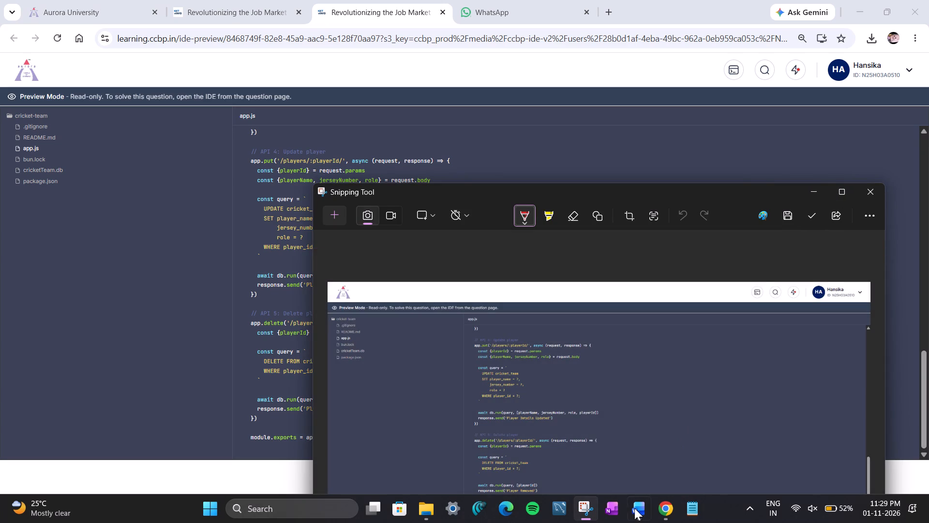
Paste the API 4 and API 5 screenshot on the blank line above the 2ND QUESTION heading in the Word report.
{"action": "left_click", "coordinate": [632, 513]}
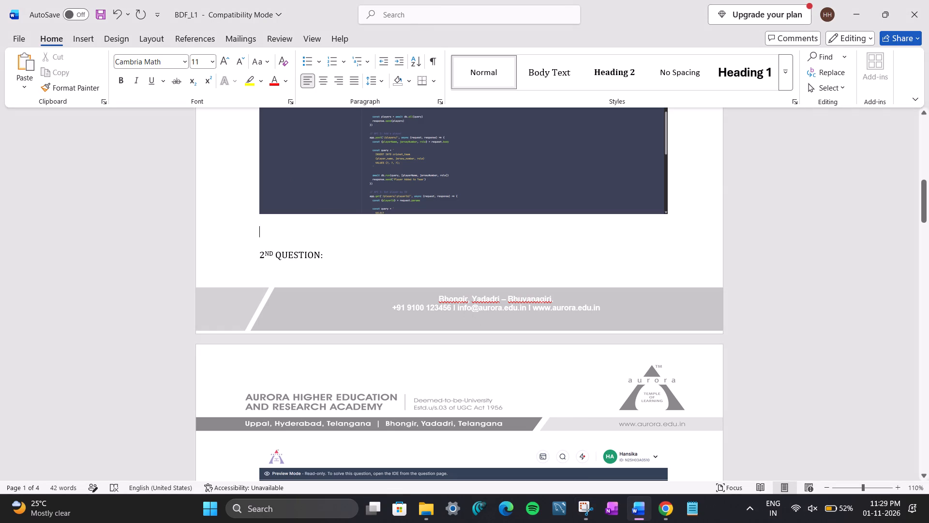
{"action": "key", "text": "ctrl+v"}
{"action": "scroll", "coordinate": [450, 264], "scroll_direction": "down", "scroll_amount": 2}
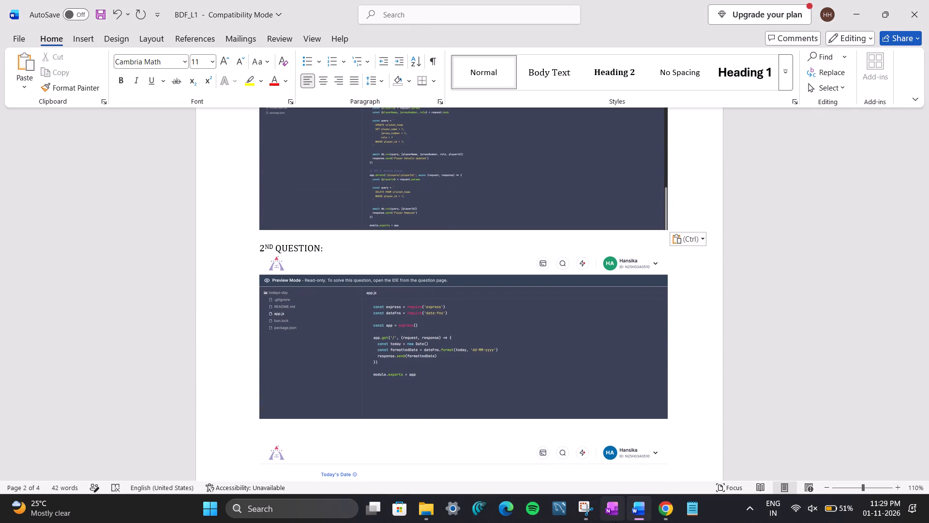
In Chrome, go back to the Coding Practice list, open the Movies question and open its code preview.
{"action": "left_click", "coordinate": [674, 515]}
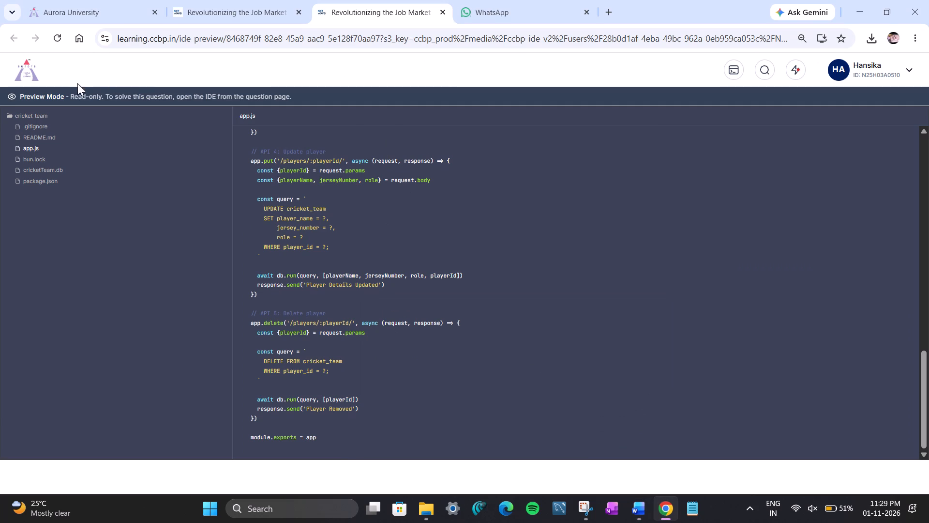
{"action": "left_click", "coordinate": [237, 0]}
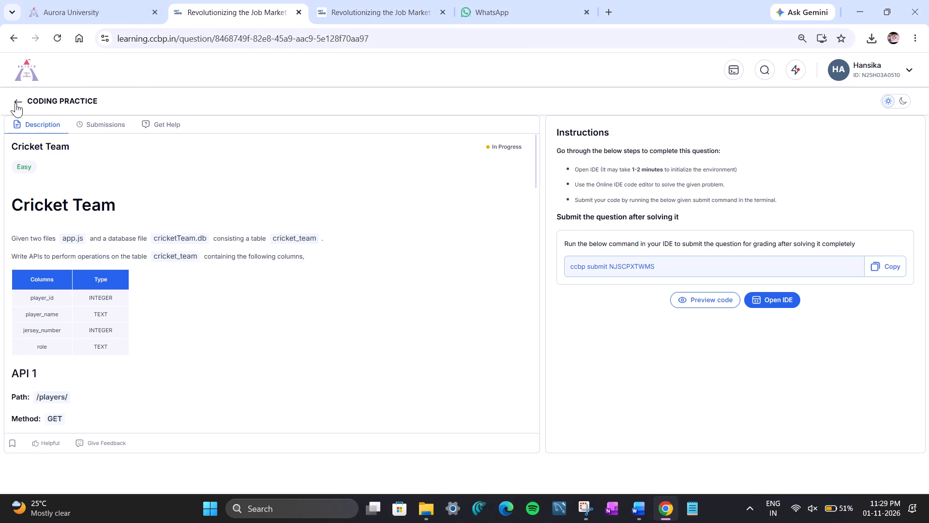
{"action": "left_click", "coordinate": [15, 103]}
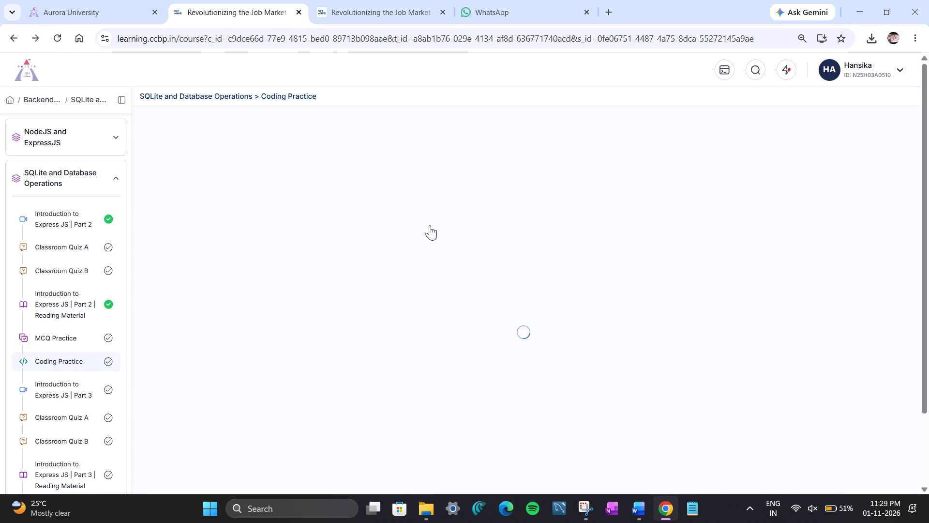
{"action": "left_click", "coordinate": [420, 219]}
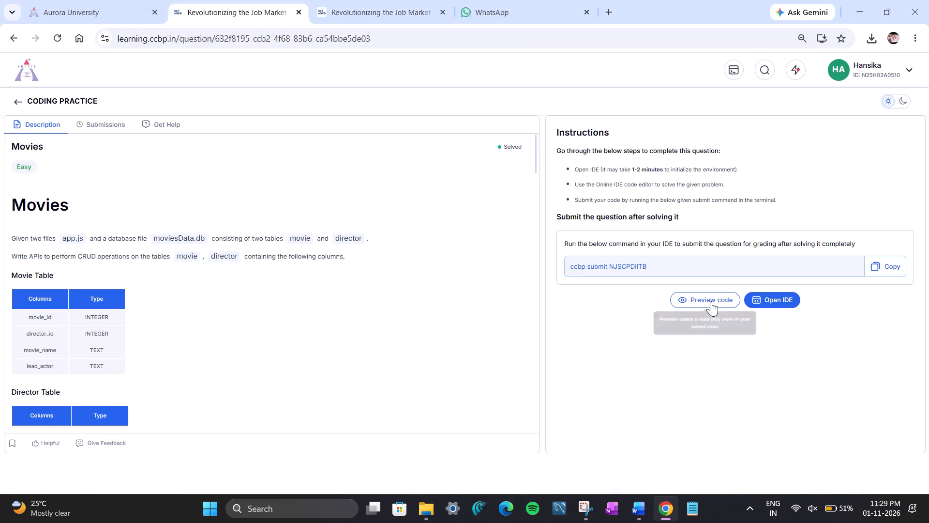
{"action": "left_click", "coordinate": [711, 301]}
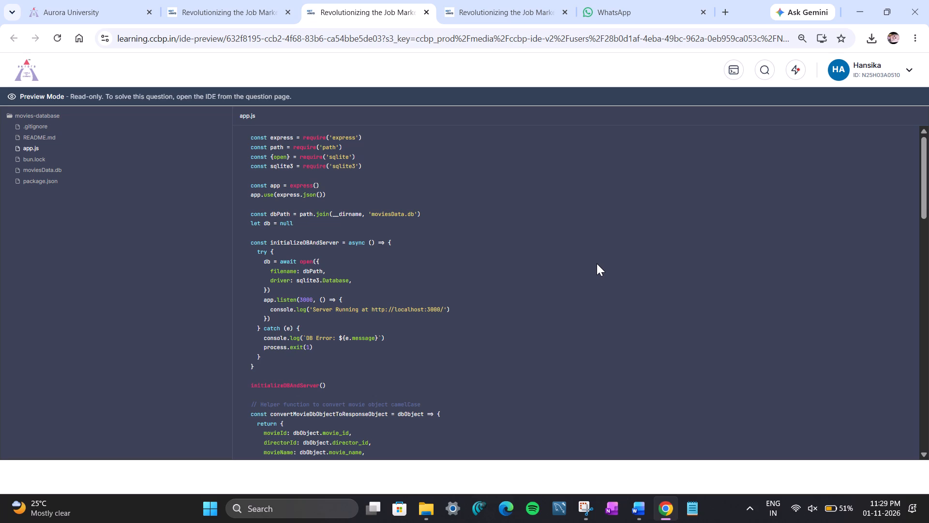
Set the page zoom to 67% and snip and copy the movies-database app.js preview from its first line using Snipping Tool.
{"action": "key", "text": "ctrl+minus"}
{"action": "scroll", "coordinate": [597, 263], "scroll_direction": "down", "scroll_amount": 7}
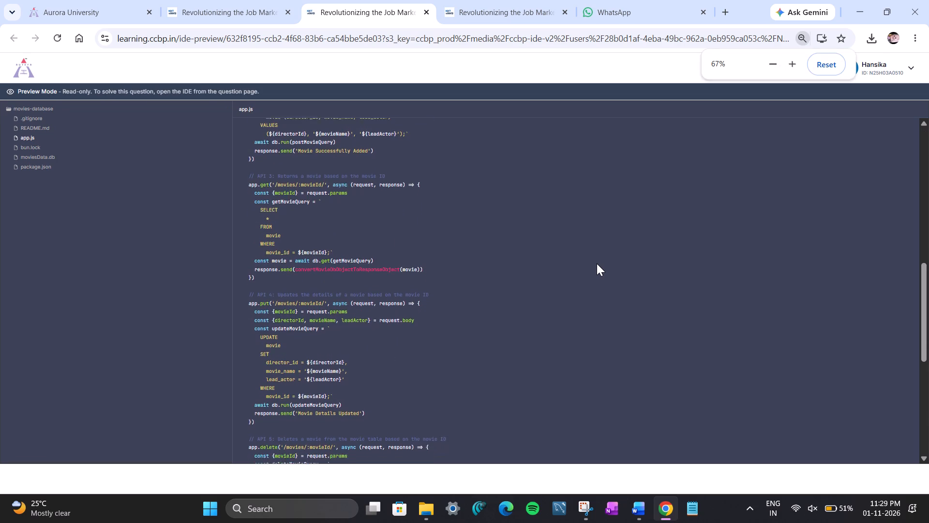
{"action": "scroll", "coordinate": [597, 263], "scroll_direction": "down", "scroll_amount": 7}
{"action": "scroll", "coordinate": [597, 263], "scroll_direction": "up", "scroll_amount": 13}
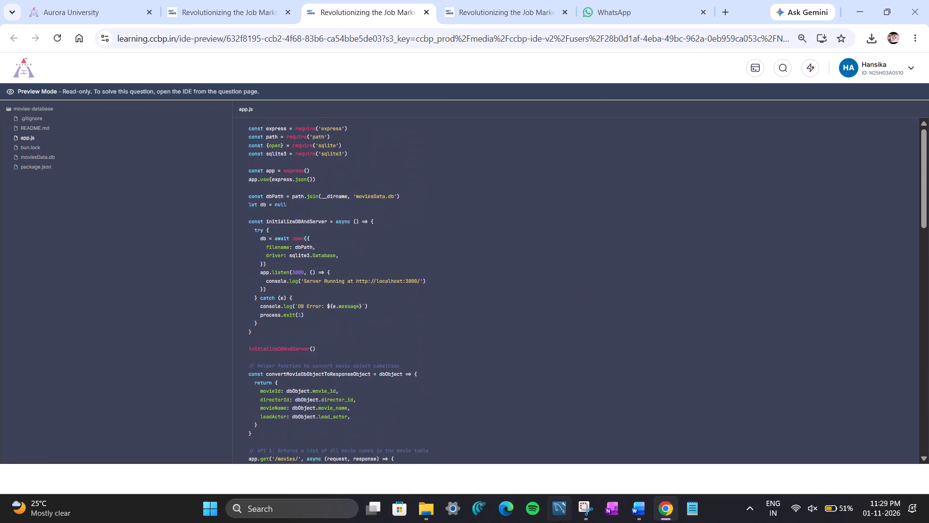
{"action": "left_click", "coordinate": [586, 515]}
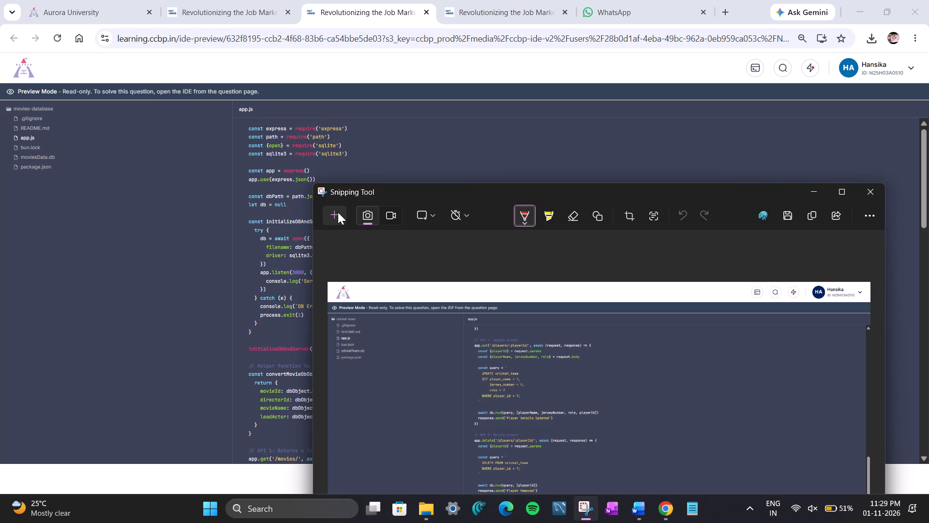
{"action": "left_click", "coordinate": [338, 212]}
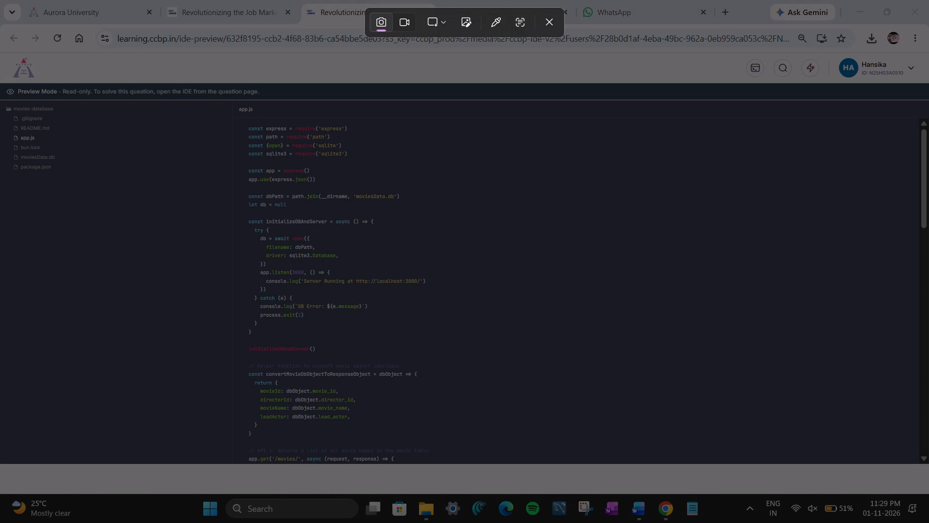
{"action": "left_click_drag", "start_coordinate": [0, 54], "coordinate": [928, 451]}
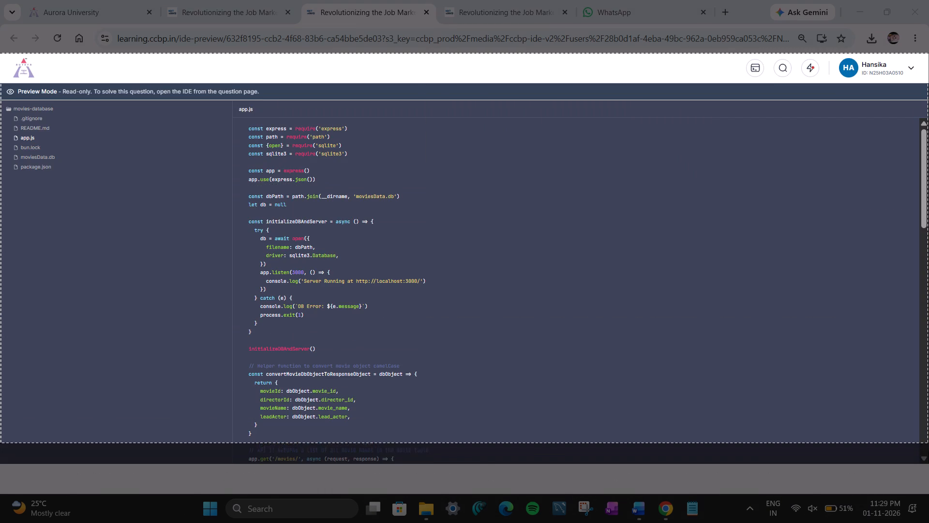
{"action": "left_click_drag", "start_coordinate": [928, 451], "coordinate": [928, 462]}
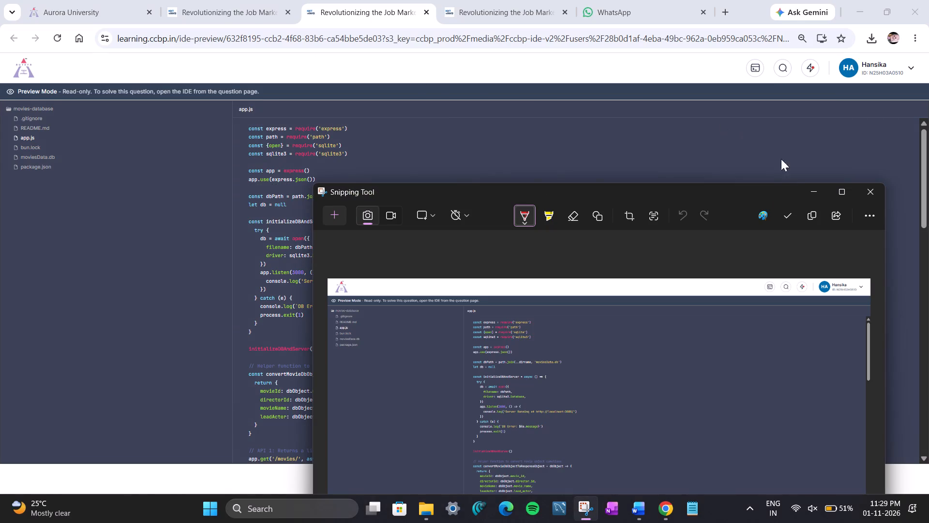
{"action": "left_click", "coordinate": [809, 216]}
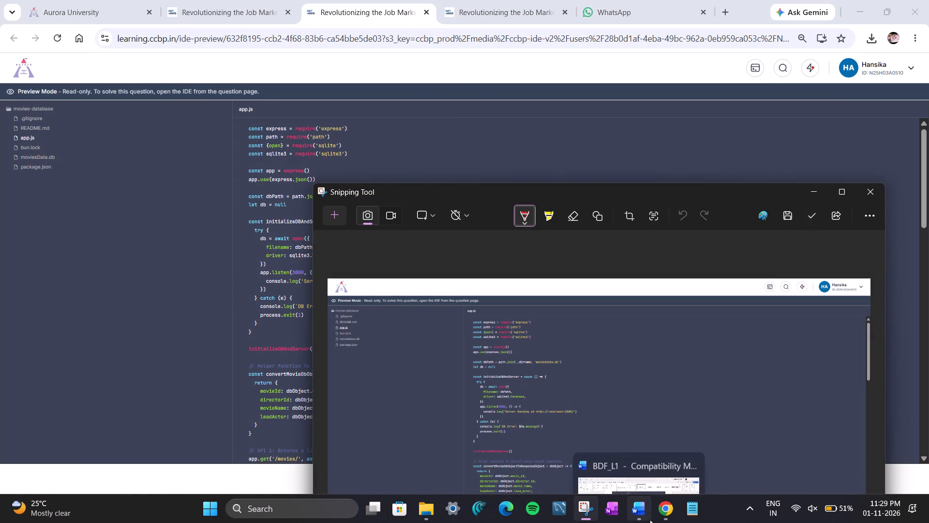
In the Word report, replace the old todays-day app.js screenshot under the 2ND QUESTION heading with the copied movies-database capture.
{"action": "left_click", "coordinate": [650, 520]}
{"action": "scroll", "coordinate": [423, 291], "scroll_direction": "down", "scroll_amount": 1}
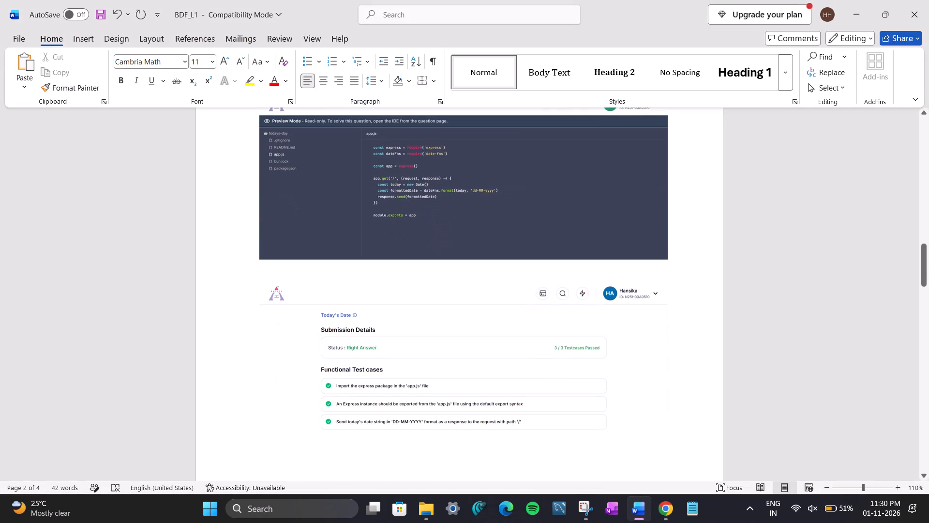
{"action": "left_click", "coordinate": [366, 138]}
{"action": "scroll", "coordinate": [366, 138], "scroll_direction": "up", "scroll_amount": 1}
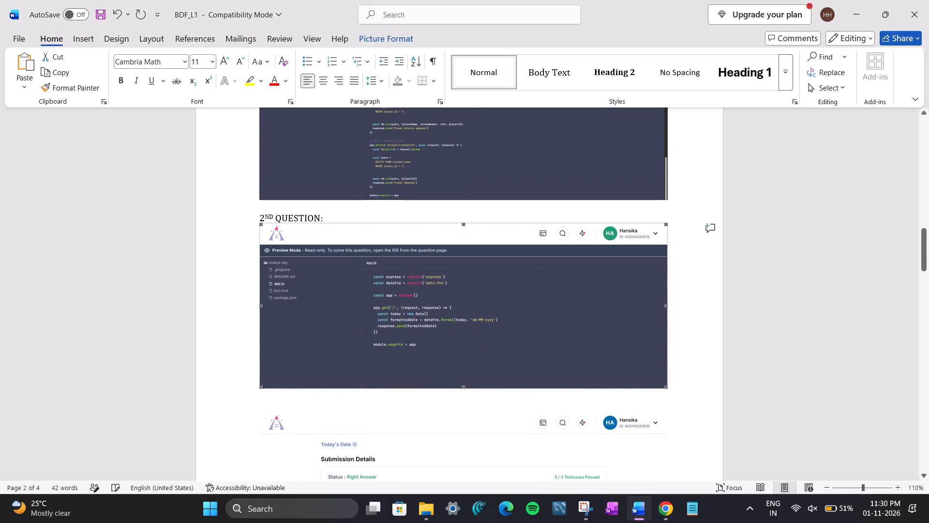
{"action": "key", "text": "Delete"}
{"action": "key", "text": "ctrl+v"}
{"action": "scroll", "coordinate": [465, 207], "scroll_direction": "down", "scroll_amount": 4}
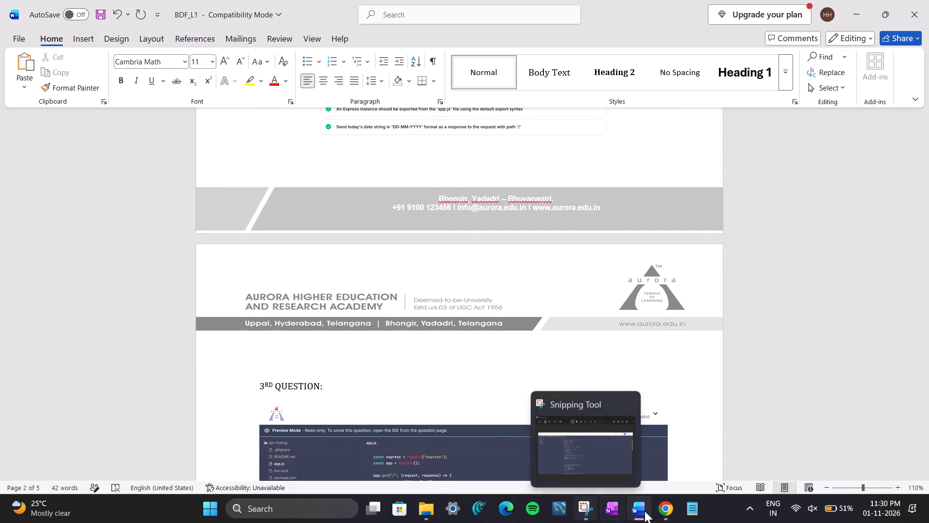
In Chrome, move down the movies-database app.js preview to API 2 through API 4, then snip and copy the page area with Snipping Tool.
{"action": "left_click", "coordinate": [658, 514]}
{"action": "scroll", "coordinate": [579, 366], "scroll_direction": "down", "scroll_amount": 4}
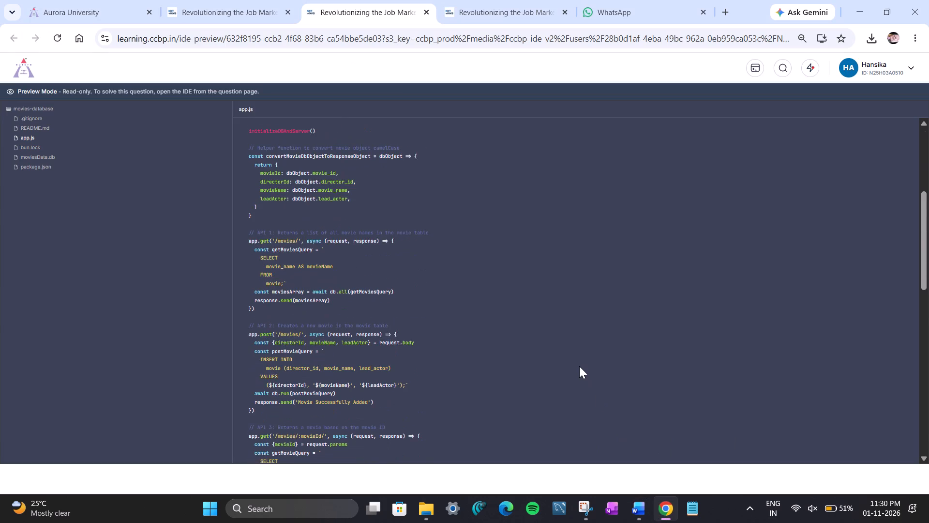
{"action": "scroll", "coordinate": [579, 366], "scroll_direction": "down", "scroll_amount": 1}
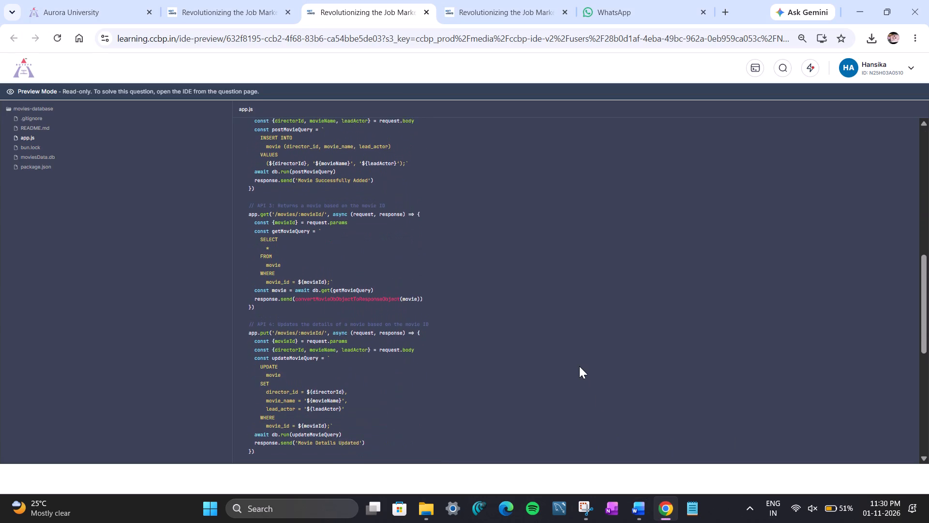
{"action": "scroll", "coordinate": [579, 366], "scroll_direction": "down", "scroll_amount": 1}
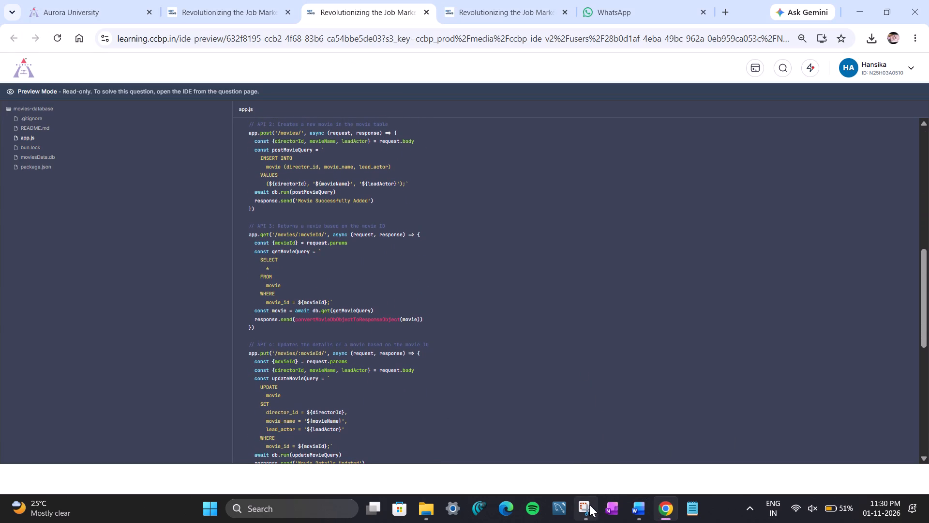
{"action": "left_click", "coordinate": [588, 505]}
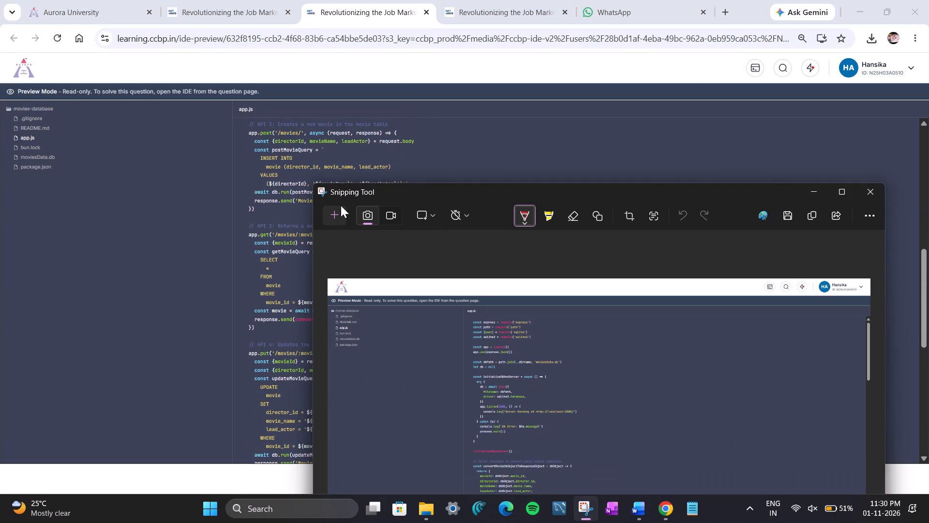
{"action": "left_click", "coordinate": [341, 205]}
{"action": "left_click", "coordinate": [335, 213]}
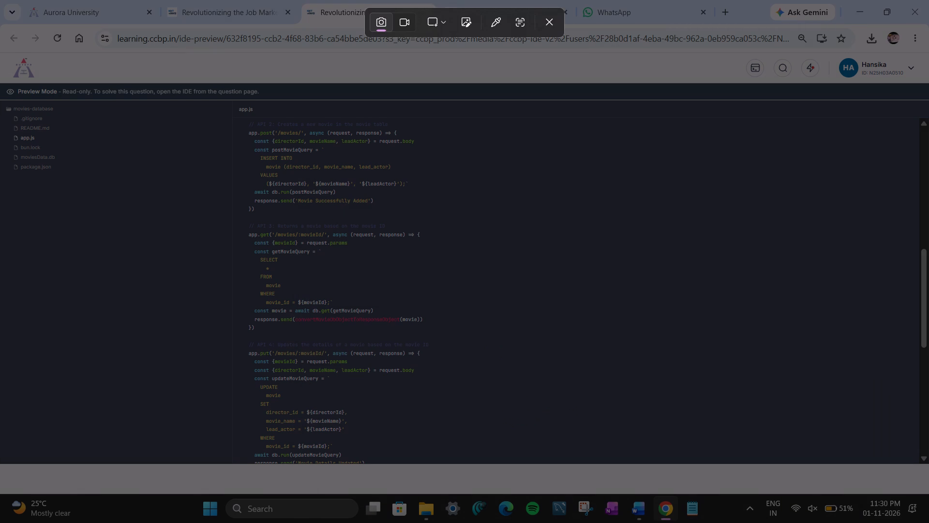
{"action": "left_click_drag", "start_coordinate": [0, 54], "coordinate": [928, 446]}
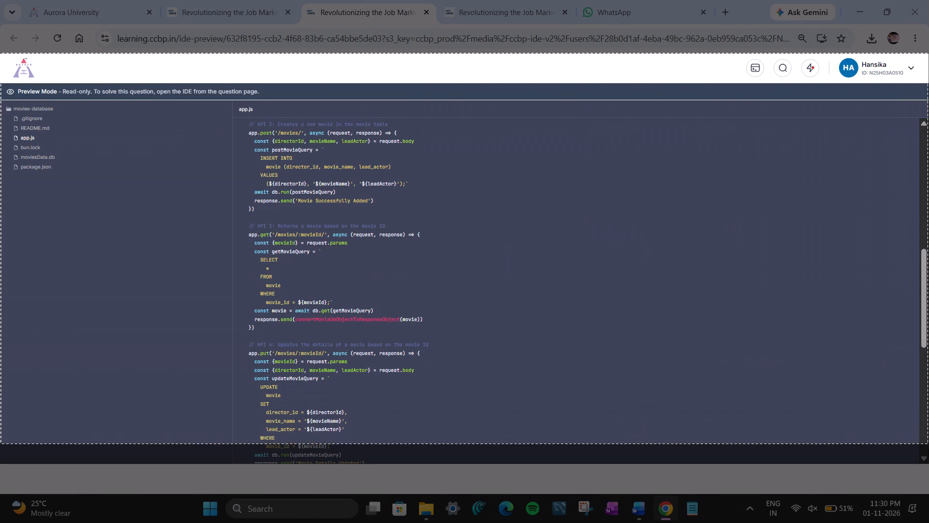
{"action": "left_click_drag", "start_coordinate": [928, 446], "coordinate": [928, 461]}
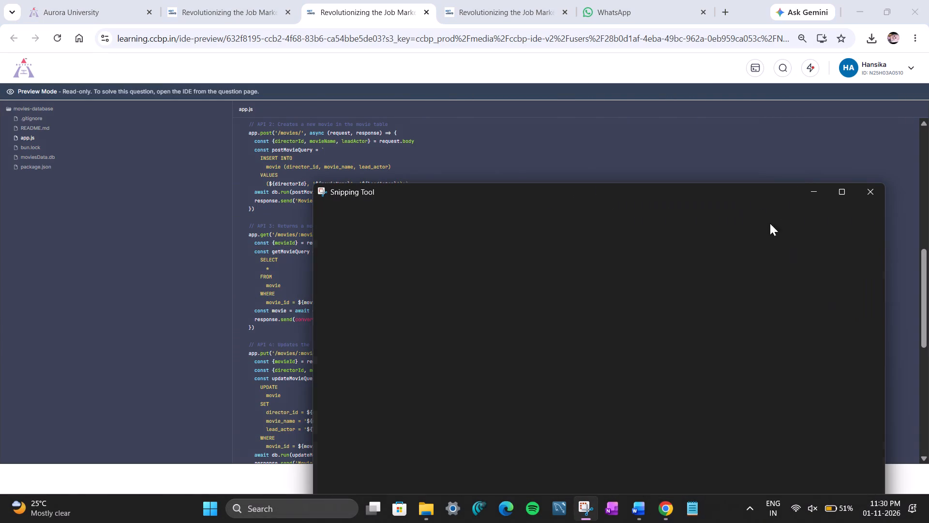
{"action": "left_click", "coordinate": [818, 216]}
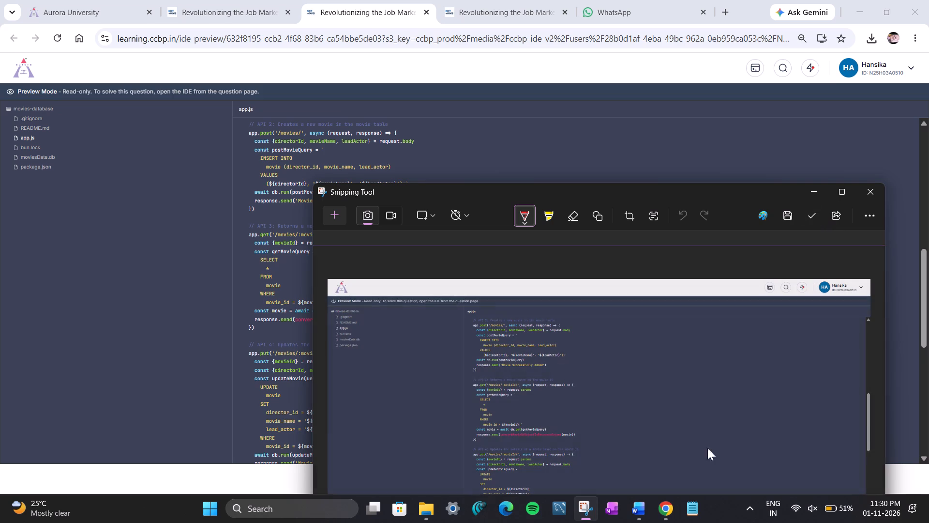
In the Word report, replace the Today's Date submission details screenshot under 2ND QUESTION with the copied capture and add a blank line below it.
{"action": "left_click", "coordinate": [637, 519]}
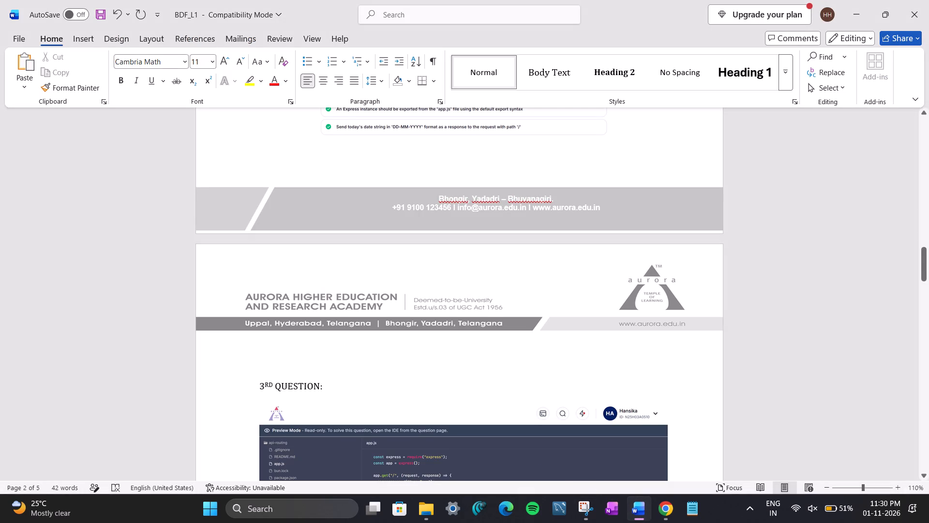
{"action": "scroll", "coordinate": [477, 385], "scroll_direction": "up", "scroll_amount": 2}
{"action": "scroll", "coordinate": [477, 385], "scroll_direction": "down", "scroll_amount": 2}
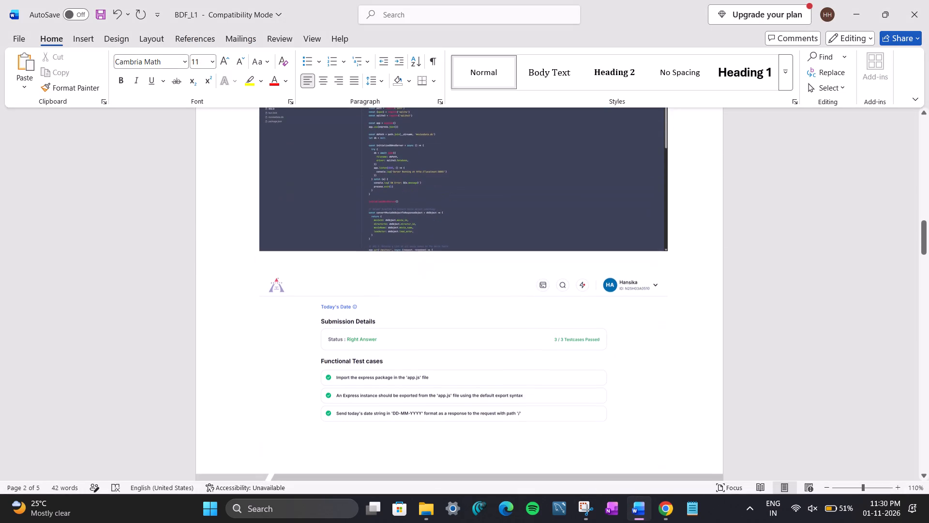
{"action": "left_click", "coordinate": [431, 383]}
{"action": "key", "text": "Delete"}
{"action": "key", "text": "ctrl+v"}
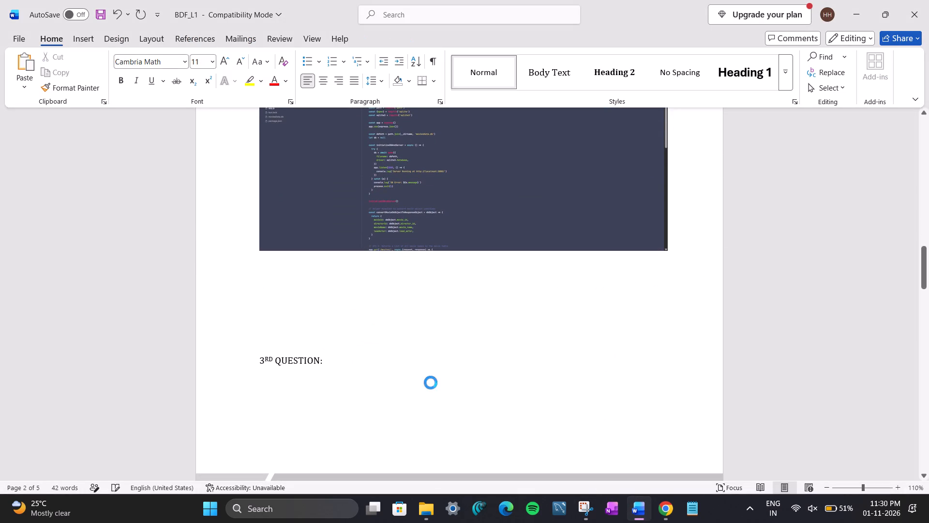
{"action": "scroll", "coordinate": [431, 383], "scroll_direction": "down", "scroll_amount": 1}
{"action": "scroll", "coordinate": [514, 436], "scroll_direction": "down", "scroll_amount": 2}
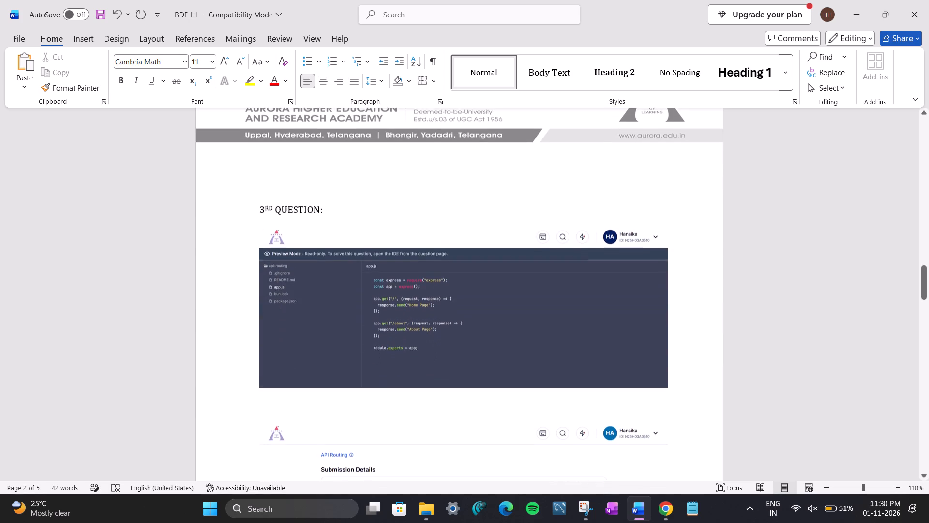
{"action": "key", "text": "Return"}
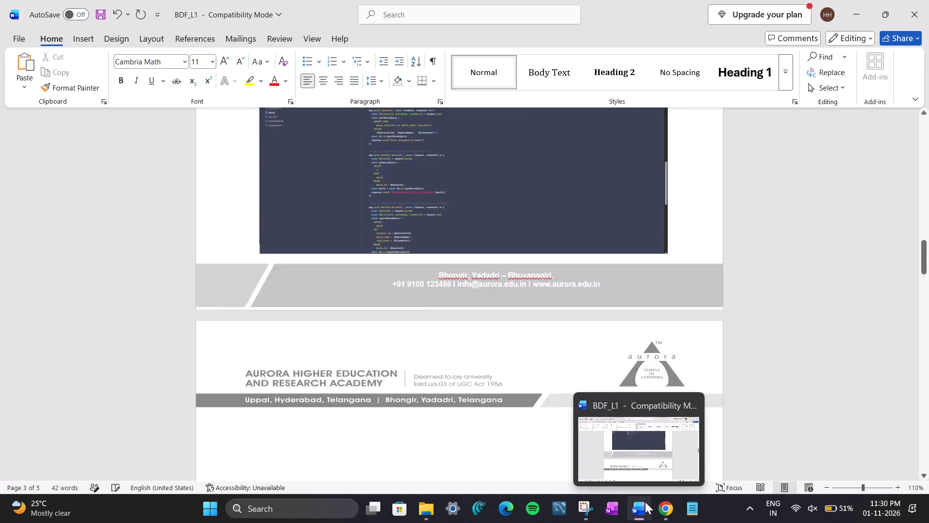
{"action": "scroll", "coordinate": [645, 502], "scroll_direction": "up", "scroll_amount": 3}
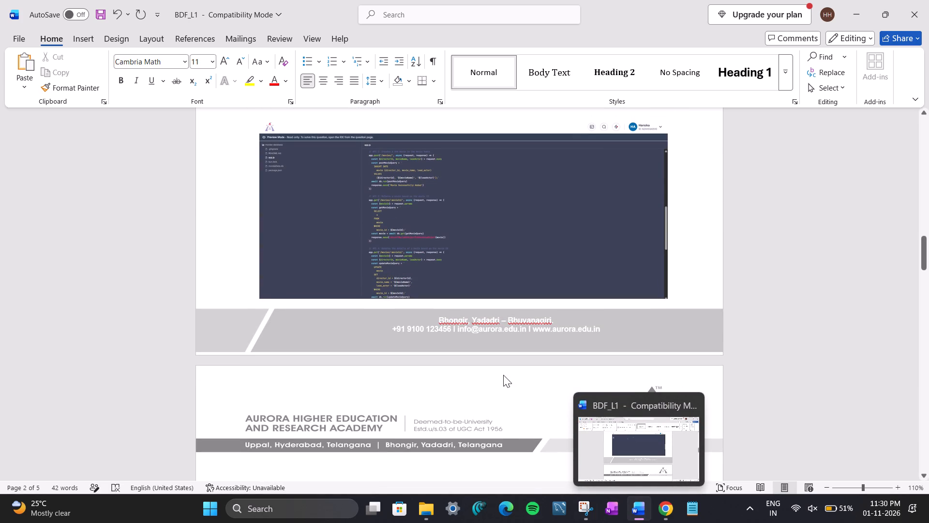
{"action": "scroll", "coordinate": [503, 375], "scroll_direction": "right", "scroll_amount": 4}
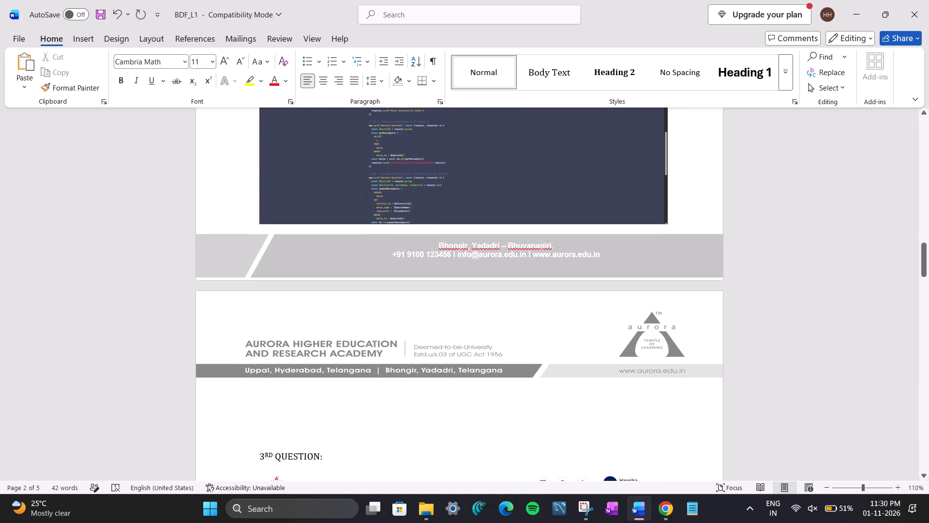
{"action": "left_click", "coordinate": [689, 211]}
{"action": "key", "text": "Return"}
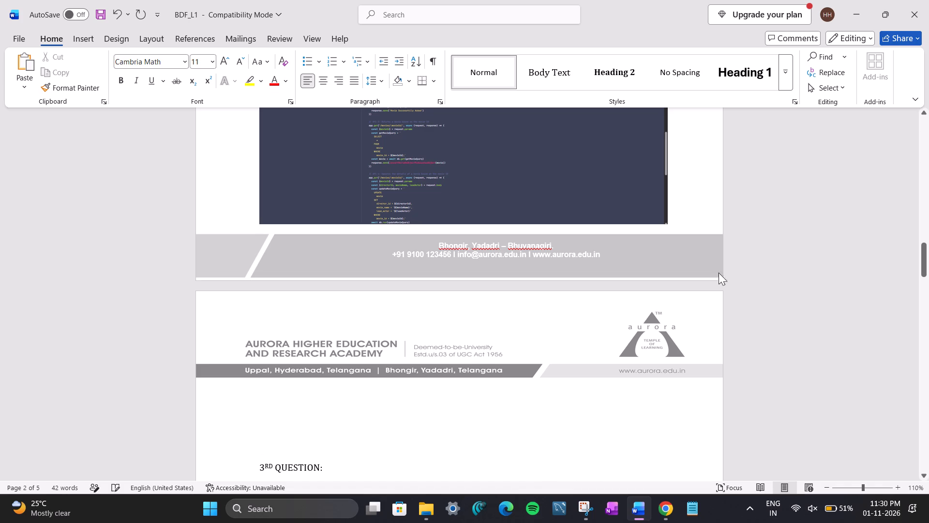
In Chrome, snip and copy the end of the movies-database app.js preview, from API 5 to the module.exports line, using Snipping Tool.
{"action": "left_click", "coordinate": [664, 511]}
{"action": "scroll", "coordinate": [527, 371], "scroll_direction": "down", "scroll_amount": 6}
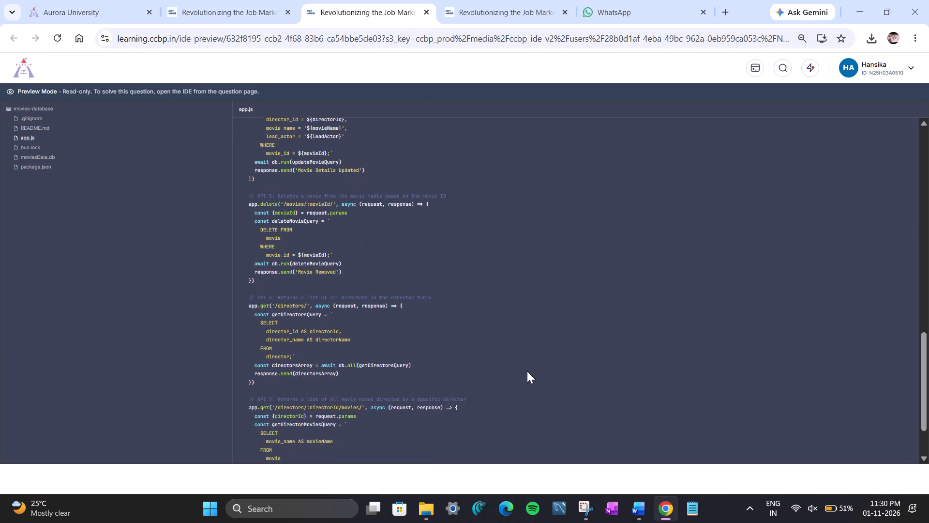
{"action": "scroll", "coordinate": [527, 371], "scroll_direction": "down", "scroll_amount": 6}
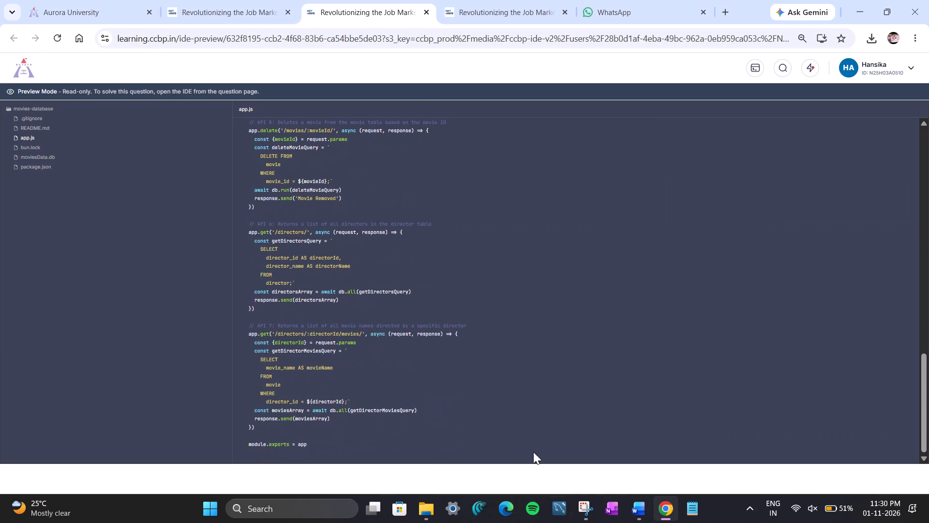
{"action": "left_click", "coordinate": [591, 521]}
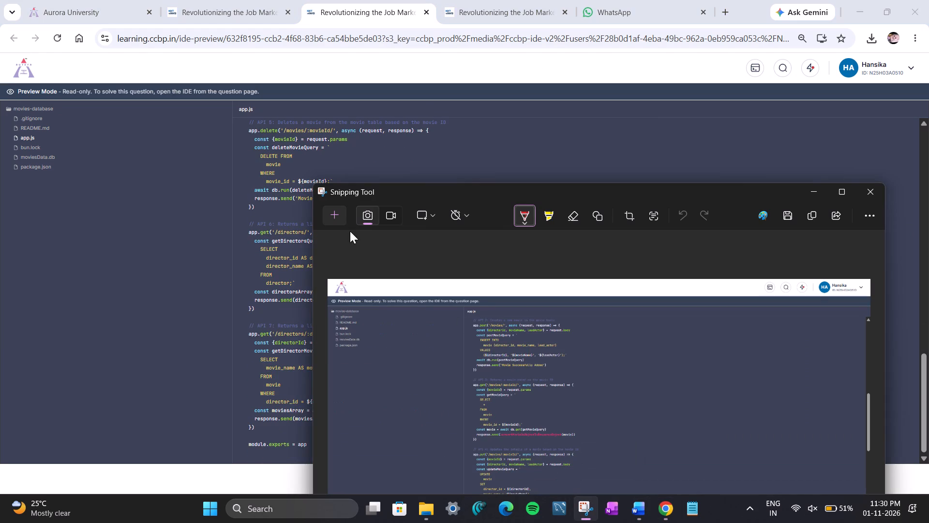
{"action": "left_click", "coordinate": [328, 215]}
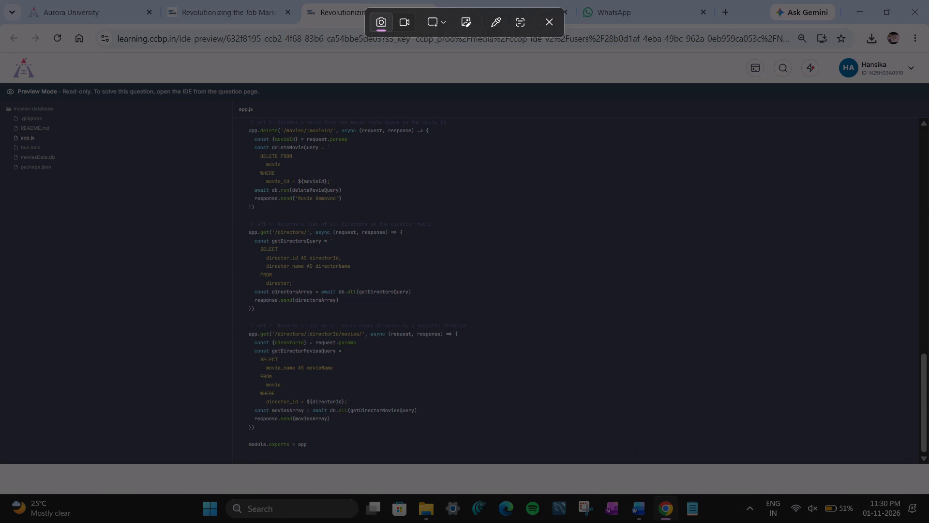
{"action": "left_click_drag", "start_coordinate": [0, 54], "coordinate": [214, 121]}
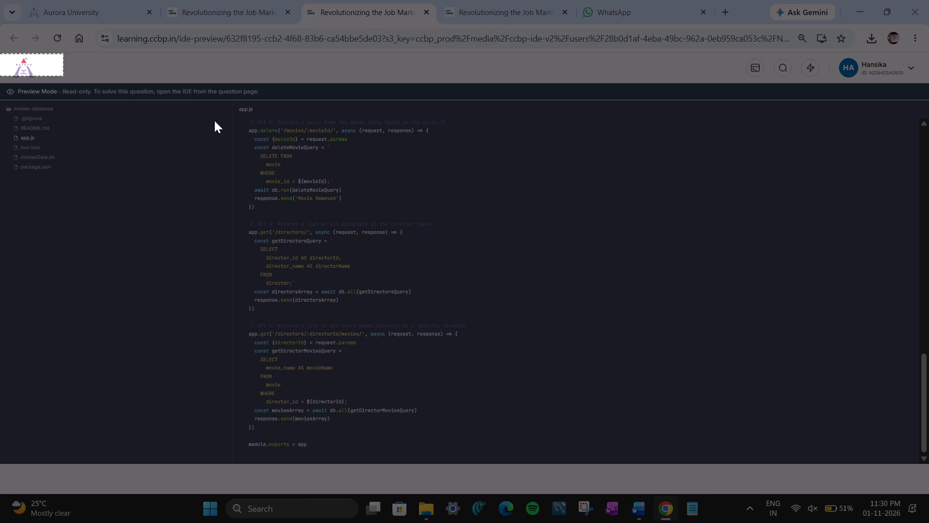
{"action": "left_click_drag", "start_coordinate": [214, 121], "coordinate": [928, 458]}
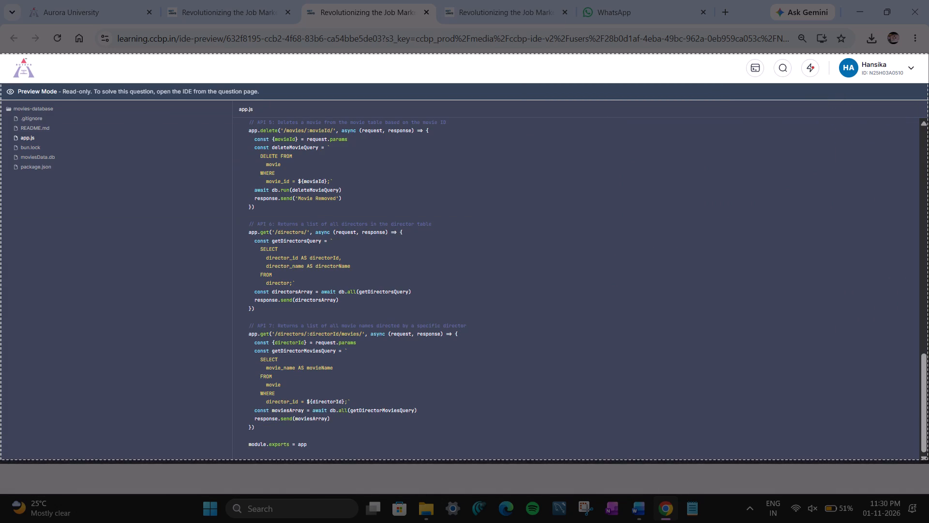
{"action": "left_click_drag", "start_coordinate": [928, 458], "coordinate": [928, 455]}
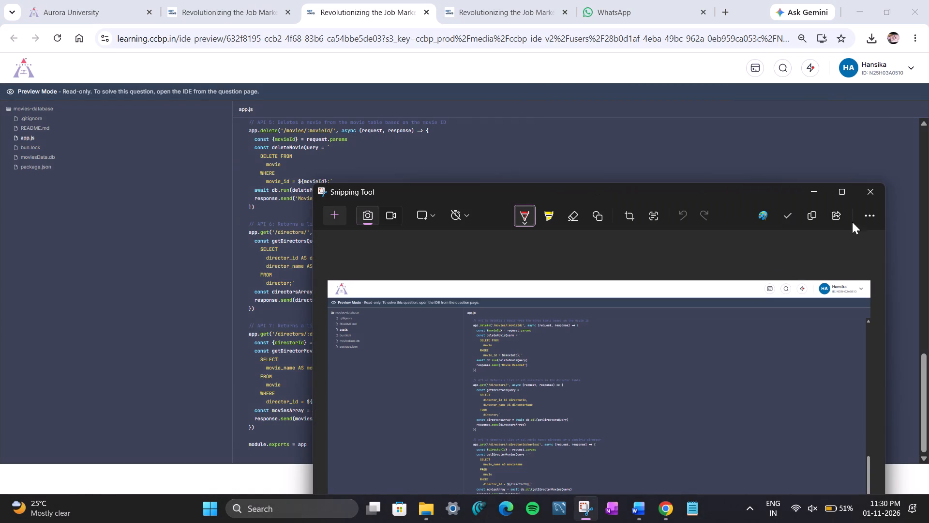
{"action": "left_click", "coordinate": [810, 215]}
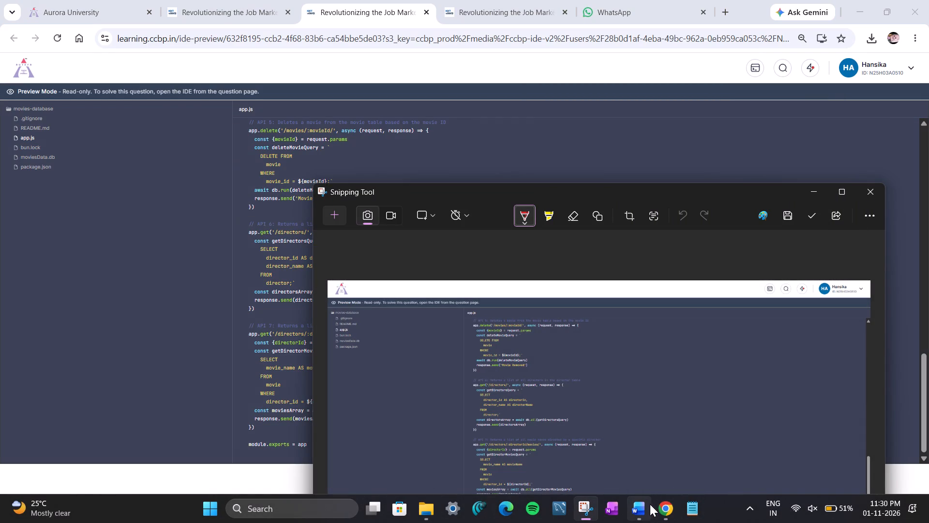
Paste the API 5 to API 7 capture on the blank line below the previous movies-database screenshot in the Word report.
{"action": "left_click", "coordinate": [641, 503]}
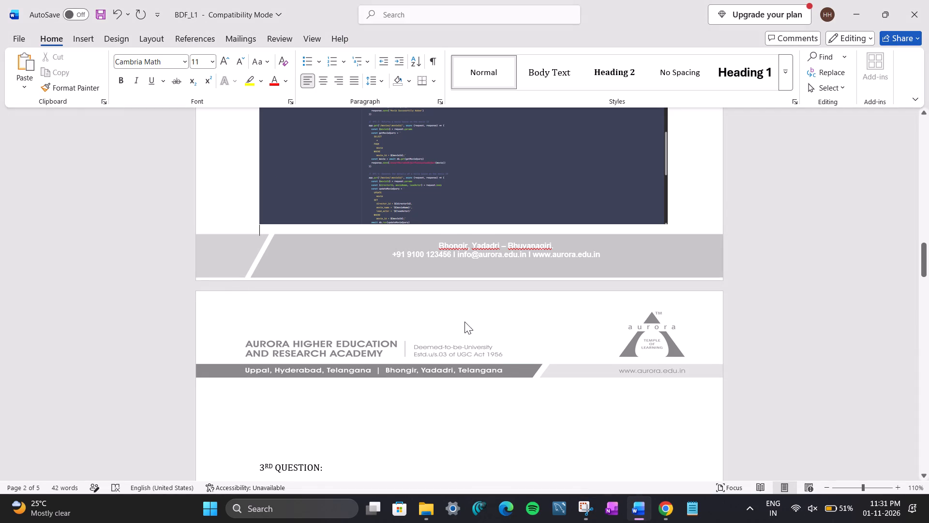
{"action": "key", "text": "ctrl+v"}
Delete four surplus blank lines between the last movies-database screenshot and the 3RD QUESTION heading.
{"action": "scroll", "coordinate": [464, 322], "scroll_direction": "down", "scroll_amount": 3}
{"action": "scroll", "coordinate": [415, 217], "scroll_direction": "up", "scroll_amount": 1}
{"action": "left_click", "coordinate": [275, 277]}
{"action": "key", "text": "BackSpace"}
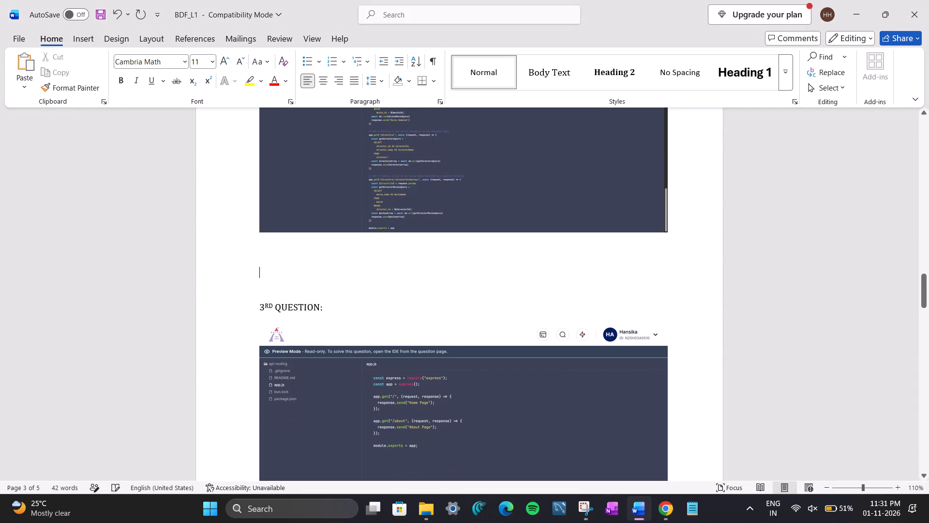
{"action": "key", "text": "BackSpace"}
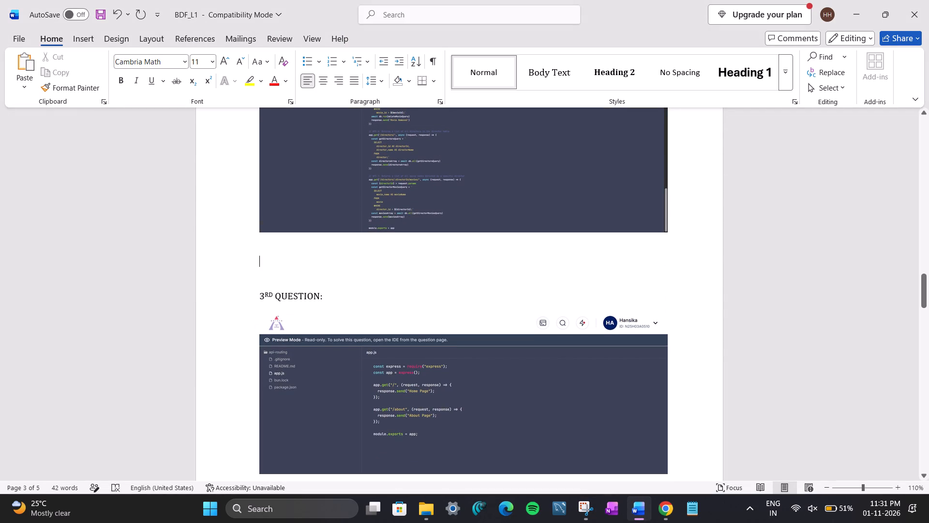
{"action": "key", "text": "BackSpace"}
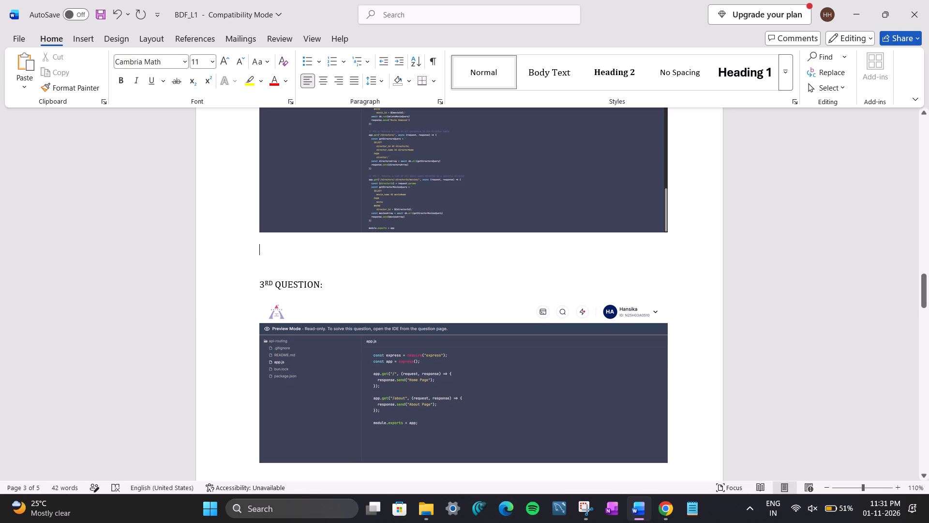
{"action": "key", "text": "BackSpace"}
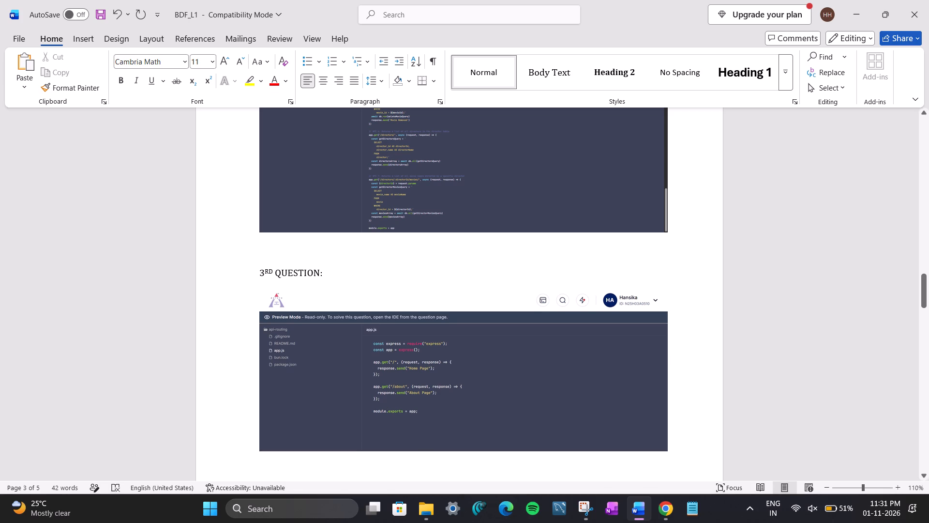
{"action": "scroll", "coordinate": [630, 397], "scroll_direction": "down", "scroll_amount": 1}
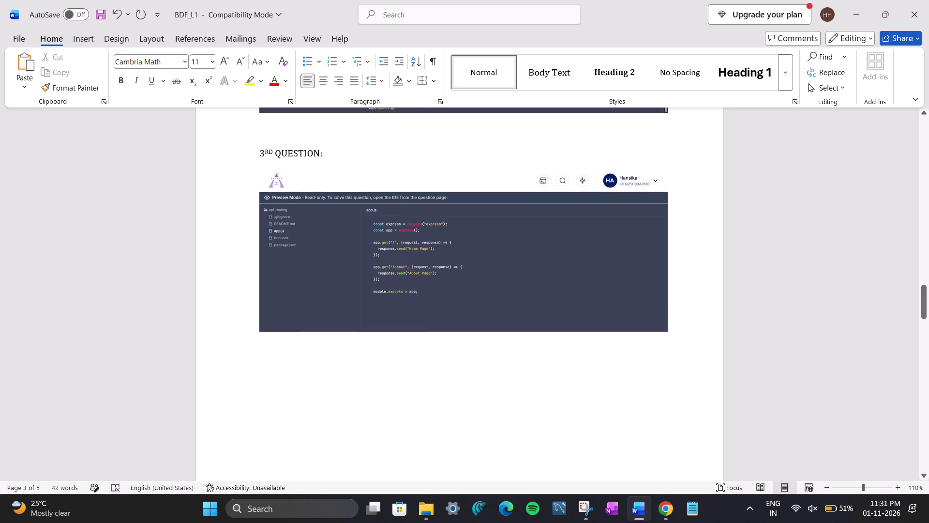
In Chrome, leave the Movies question and open the Coding Practice set that follows Introduction to Express JS Part 3.
{"action": "left_click", "coordinate": [673, 512]}
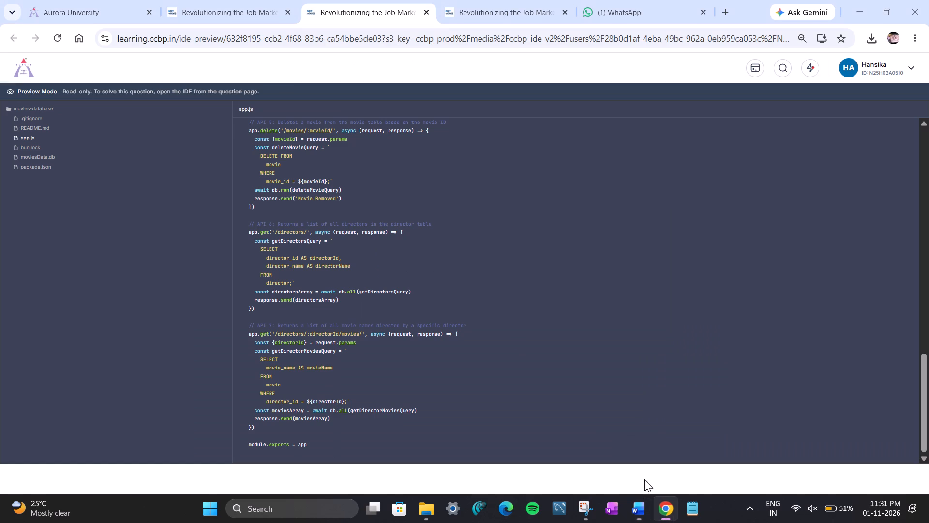
{"action": "scroll", "coordinate": [498, 313], "scroll_direction": "down", "scroll_amount": 1}
{"action": "left_click", "coordinate": [217, 0]}
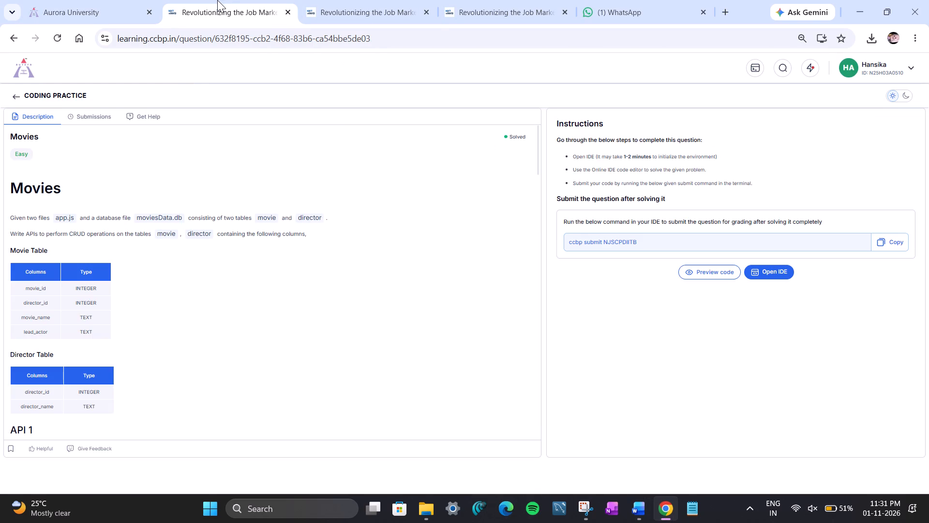
{"action": "left_click", "coordinate": [13, 92]}
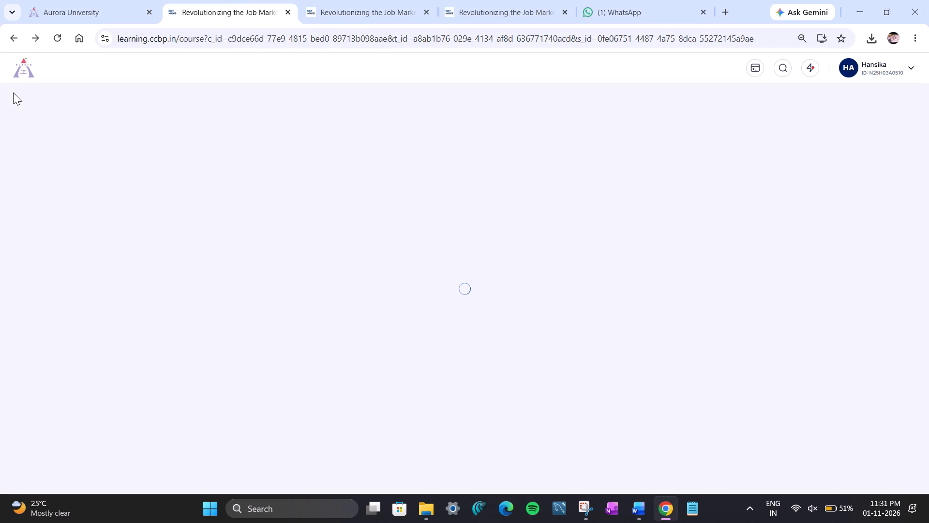
{"action": "scroll", "coordinate": [73, 381], "scroll_direction": "down", "scroll_amount": 1}
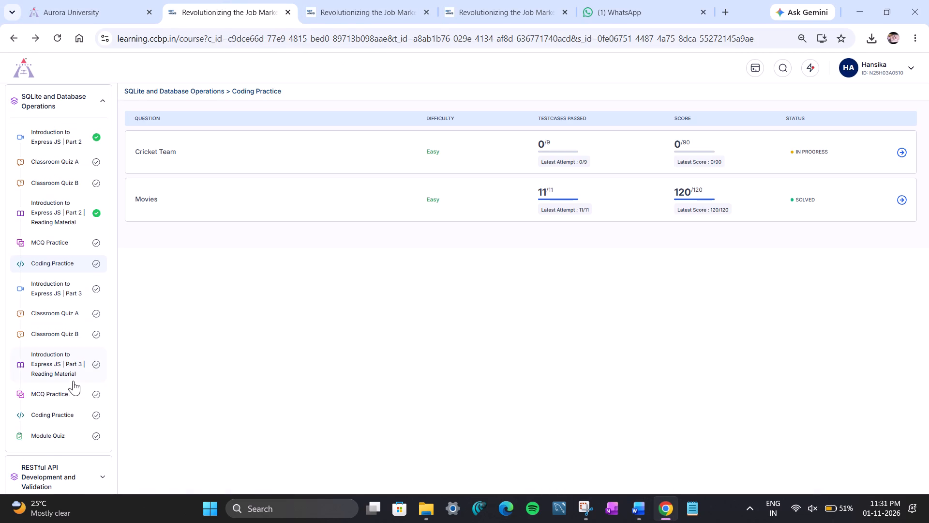
{"action": "left_click", "coordinate": [47, 418]}
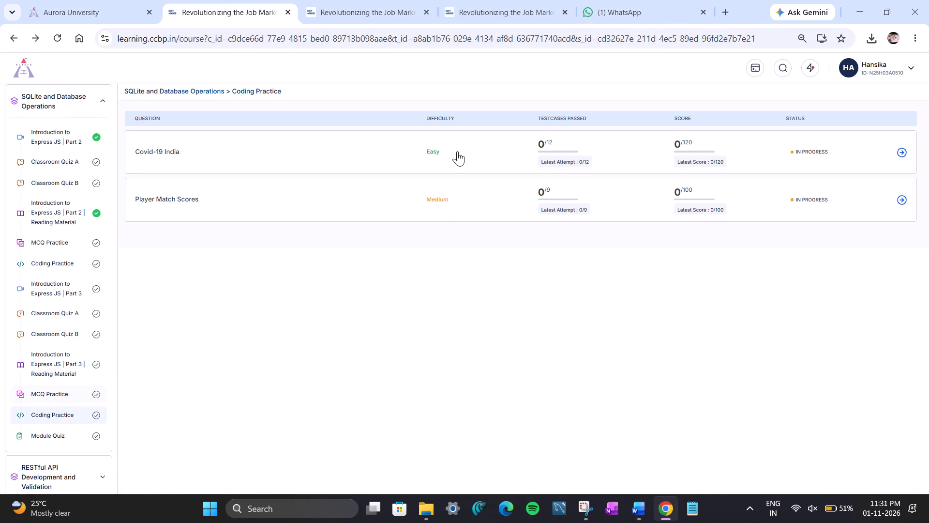
Open the Covid-19 India question and preview its submitted code.
{"action": "left_click", "coordinate": [457, 151]}
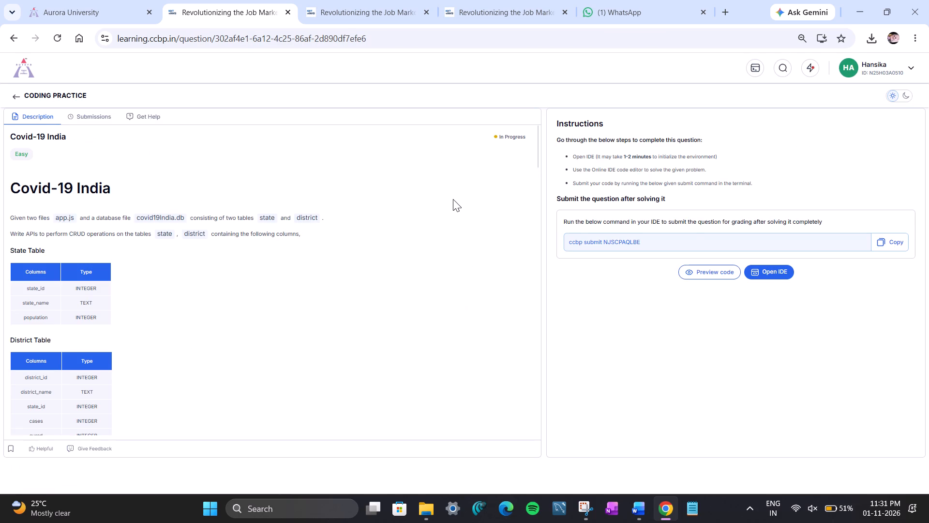
{"action": "left_click", "coordinate": [715, 275]}
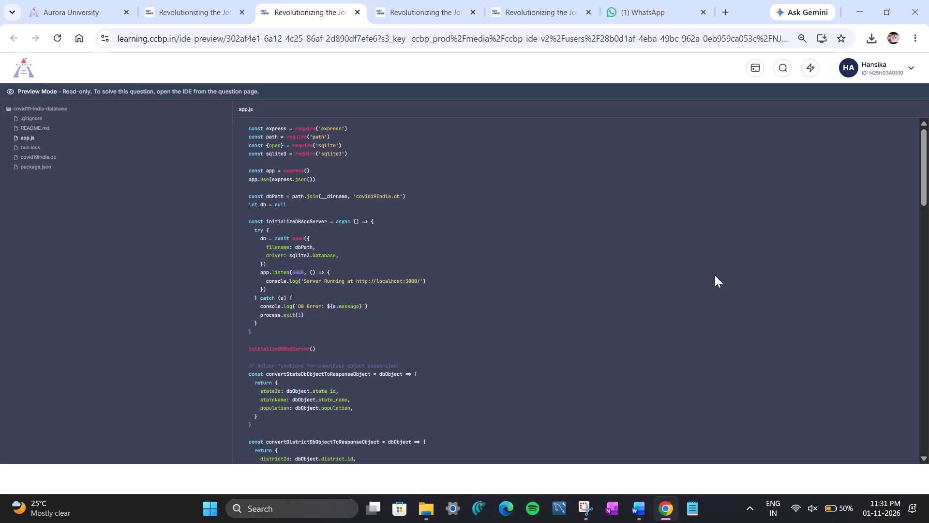
Snip the beginning of the covid19-india-database app.js preview, including the page header, with Snipping Tool and copy the capture.
{"action": "left_click", "coordinate": [577, 522]}
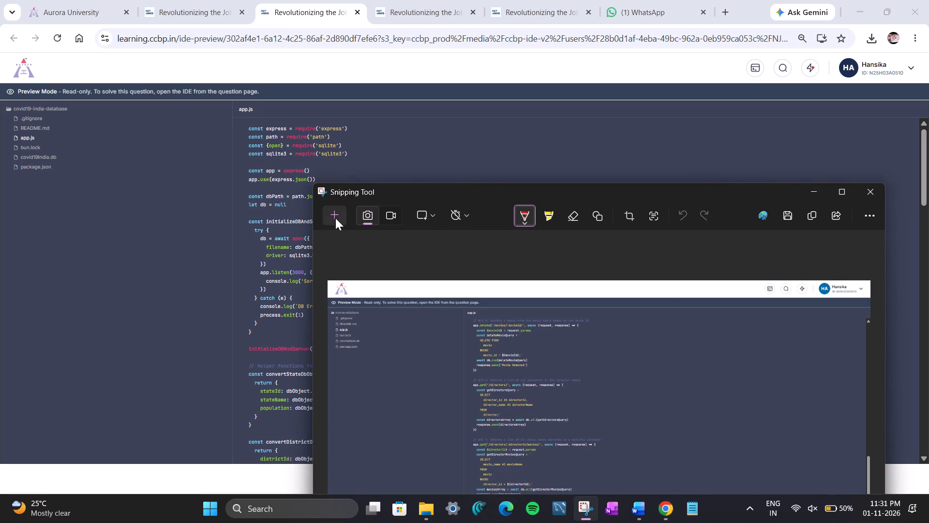
{"action": "left_click", "coordinate": [335, 218]}
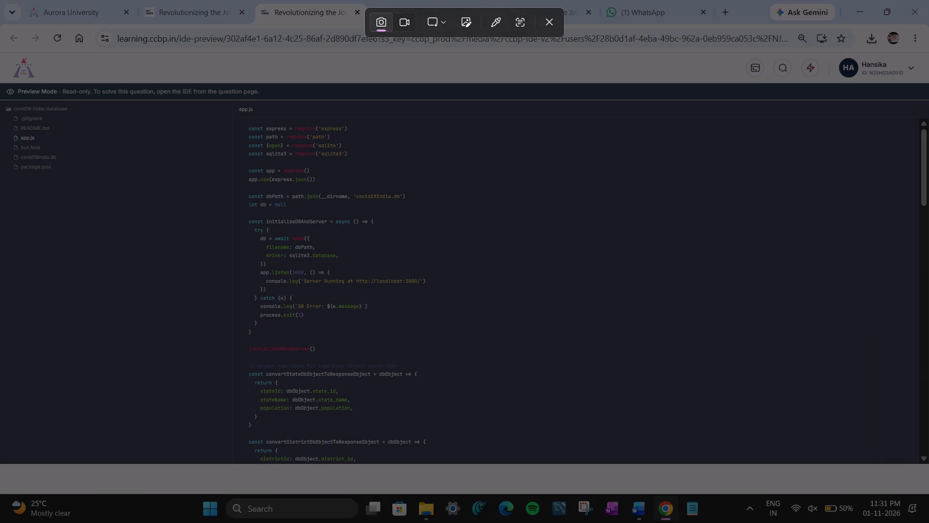
{"action": "left_click_drag", "start_coordinate": [0, 54], "coordinate": [928, 391]}
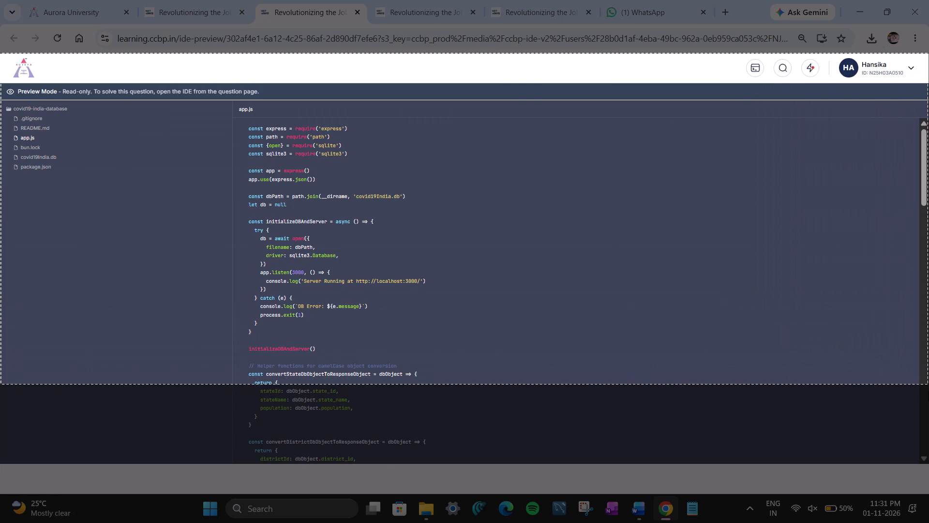
{"action": "left_click_drag", "start_coordinate": [928, 391], "coordinate": [928, 461]}
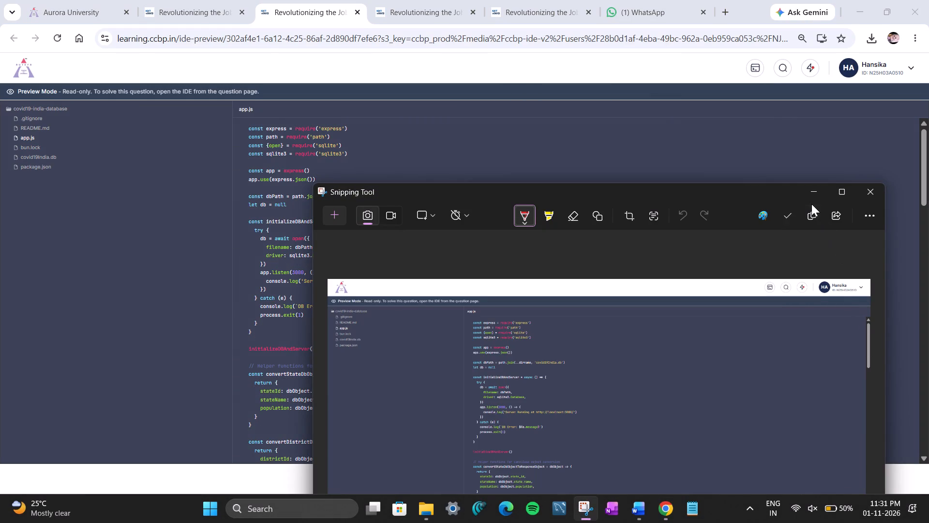
{"action": "left_click", "coordinate": [811, 208]}
In the Word report, replace the api-routing code screenshot under the 3RD QUESTION heading with the copied covid19-india-database capture.
{"action": "left_click", "coordinate": [634, 510]}
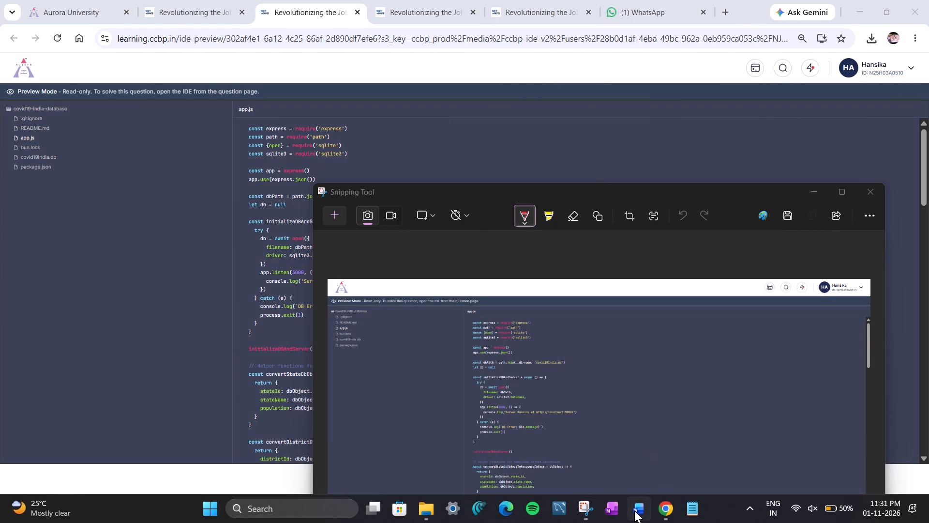
{"action": "left_click", "coordinate": [373, 281]}
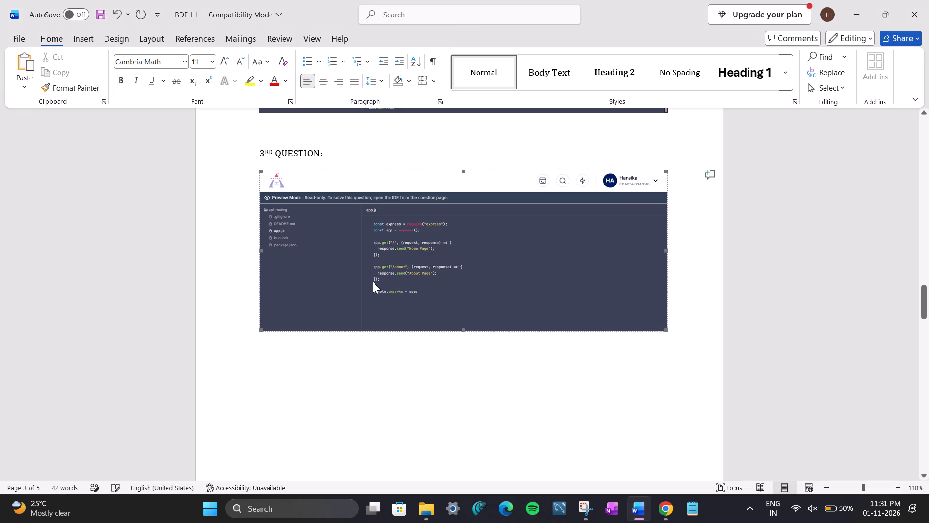
{"action": "key", "text": "Delete"}
{"action": "key", "text": "ctrl+v"}
{"action": "scroll", "coordinate": [373, 281], "scroll_direction": "right", "scroll_amount": 1}
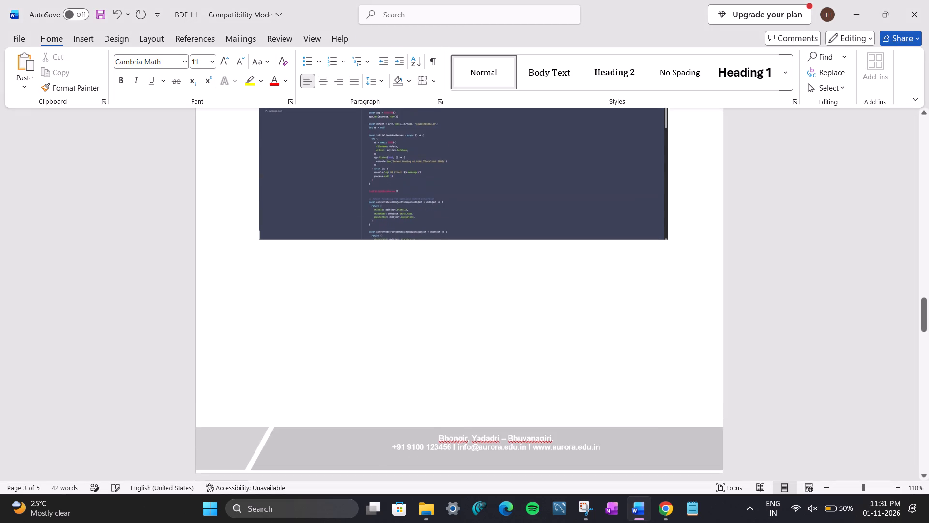
{"action": "scroll", "coordinate": [373, 281], "scroll_direction": "right", "scroll_amount": 1}
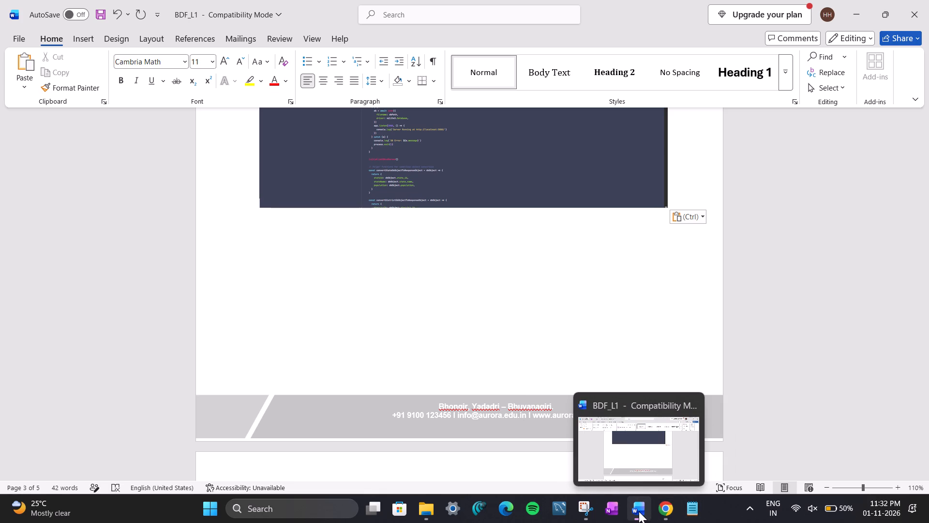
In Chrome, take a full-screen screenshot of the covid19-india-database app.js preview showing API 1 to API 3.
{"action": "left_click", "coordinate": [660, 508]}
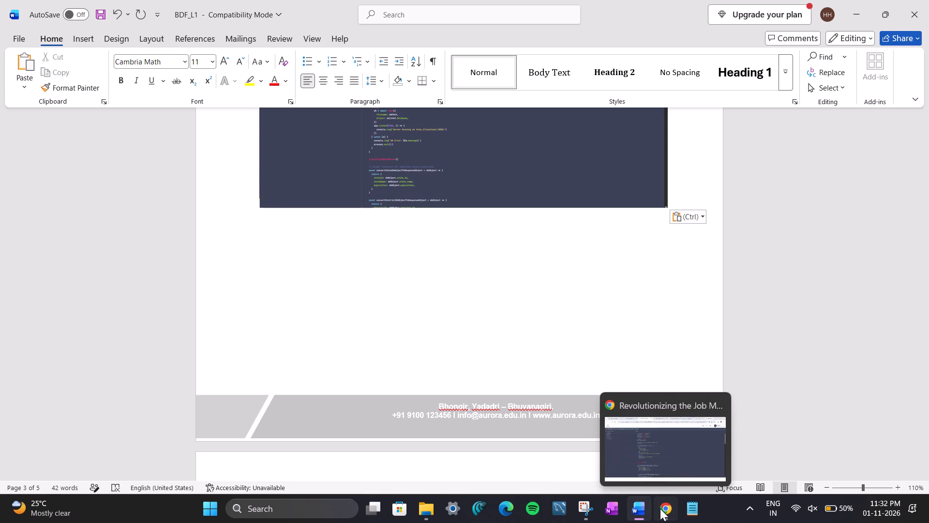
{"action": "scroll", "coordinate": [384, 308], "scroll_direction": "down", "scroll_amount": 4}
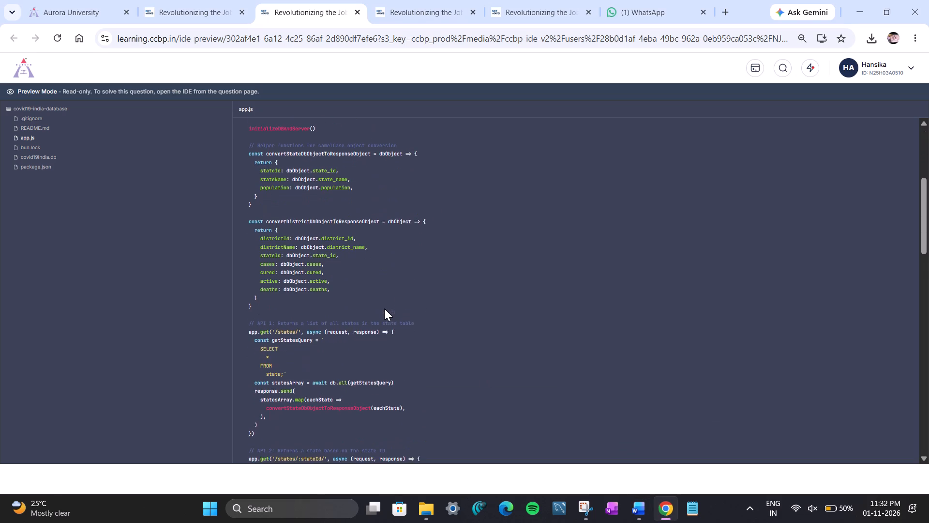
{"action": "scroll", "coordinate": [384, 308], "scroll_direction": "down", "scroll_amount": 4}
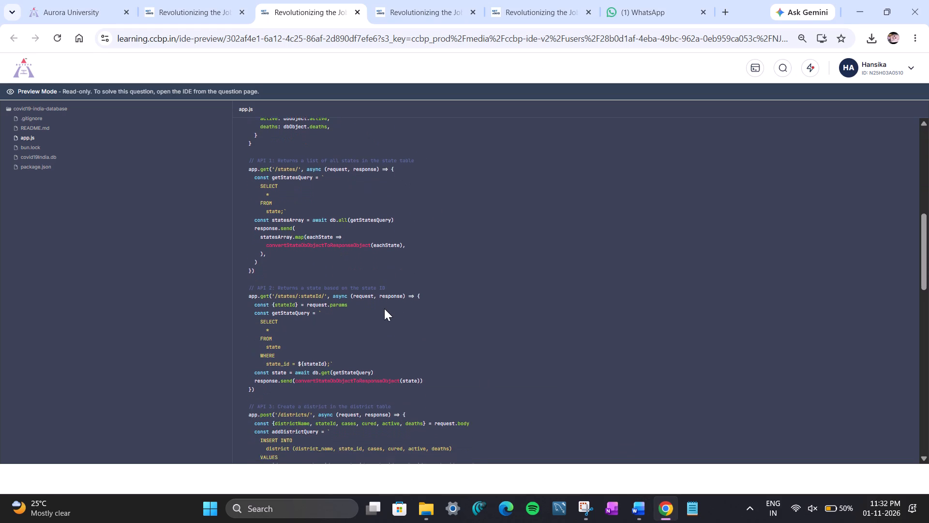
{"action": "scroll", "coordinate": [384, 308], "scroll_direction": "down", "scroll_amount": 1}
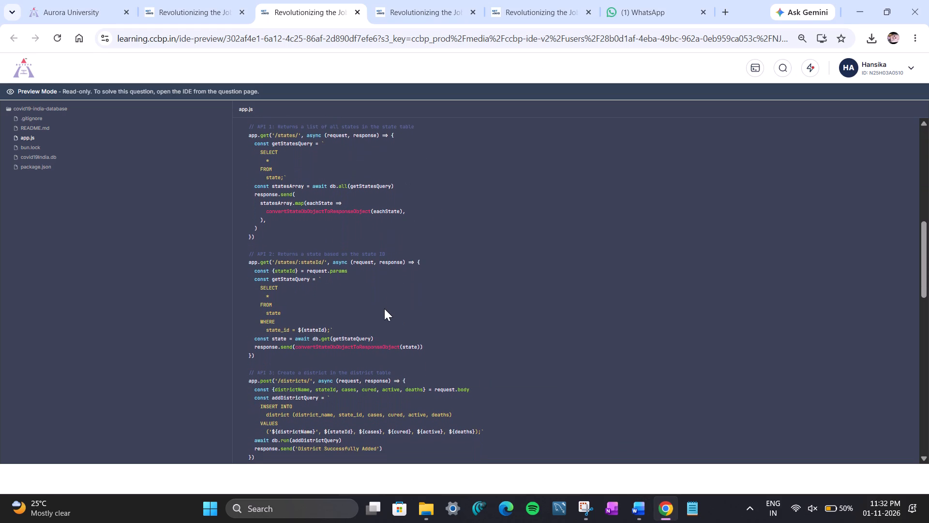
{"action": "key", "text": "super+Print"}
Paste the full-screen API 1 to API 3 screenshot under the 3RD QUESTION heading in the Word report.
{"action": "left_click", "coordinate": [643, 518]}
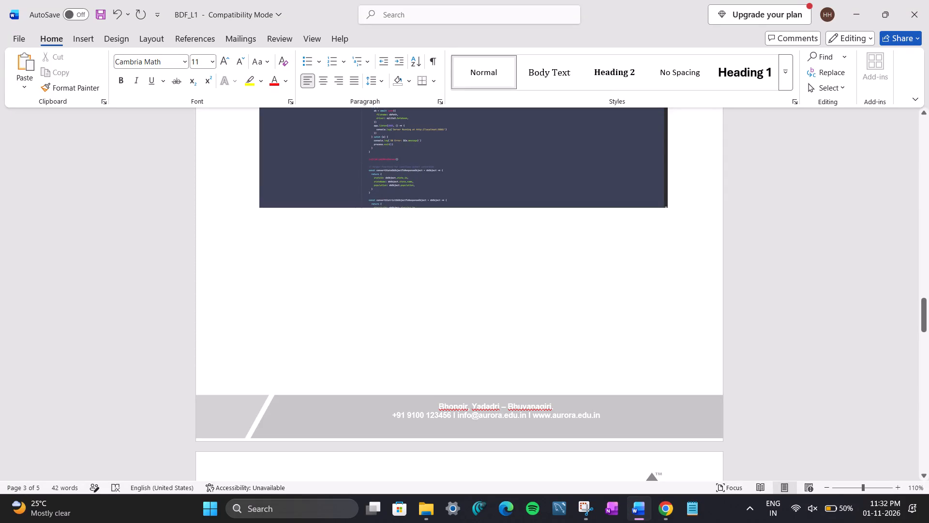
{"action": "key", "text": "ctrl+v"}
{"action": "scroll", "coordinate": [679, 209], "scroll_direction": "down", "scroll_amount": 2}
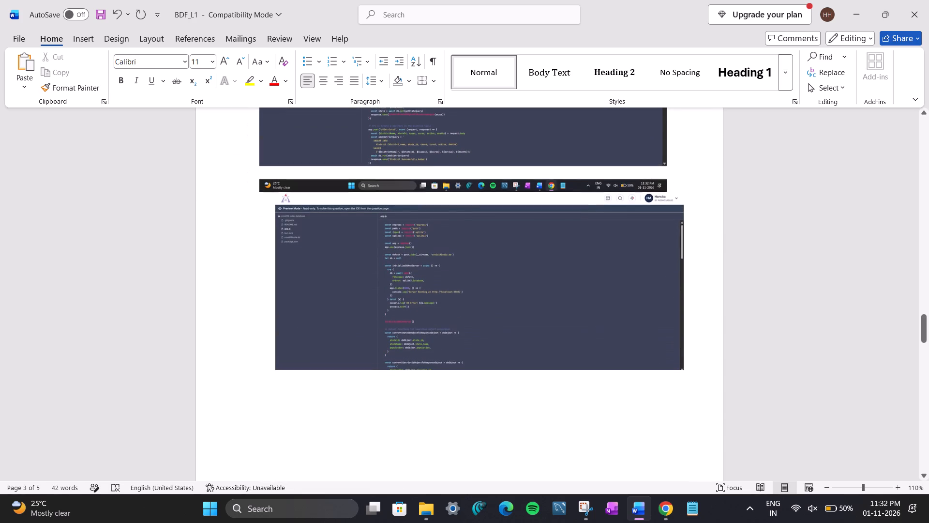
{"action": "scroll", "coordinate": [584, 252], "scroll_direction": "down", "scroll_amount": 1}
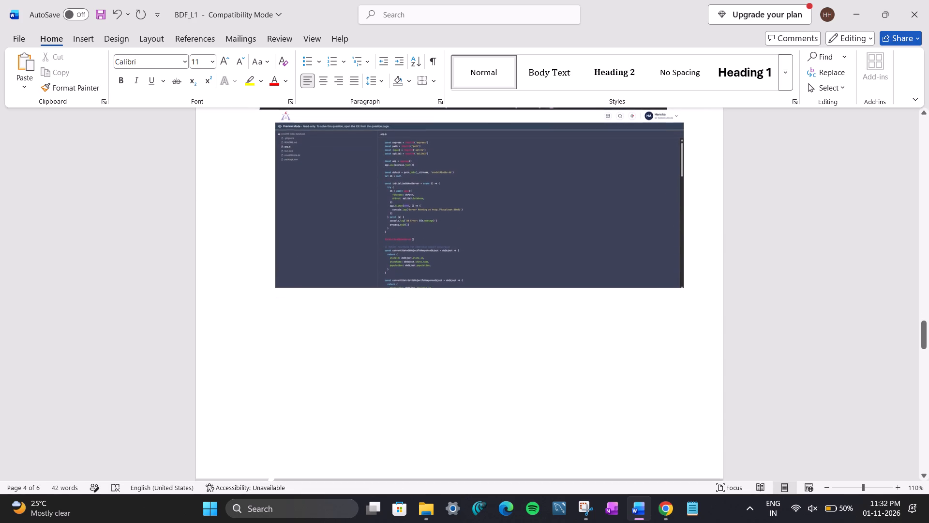
Delete the capture of the beginning of the covid19-india-database app.js, below the full-screen screenshot.
{"action": "left_click", "coordinate": [495, 232]}
{"action": "scroll", "coordinate": [495, 232], "scroll_direction": "up", "scroll_amount": 1}
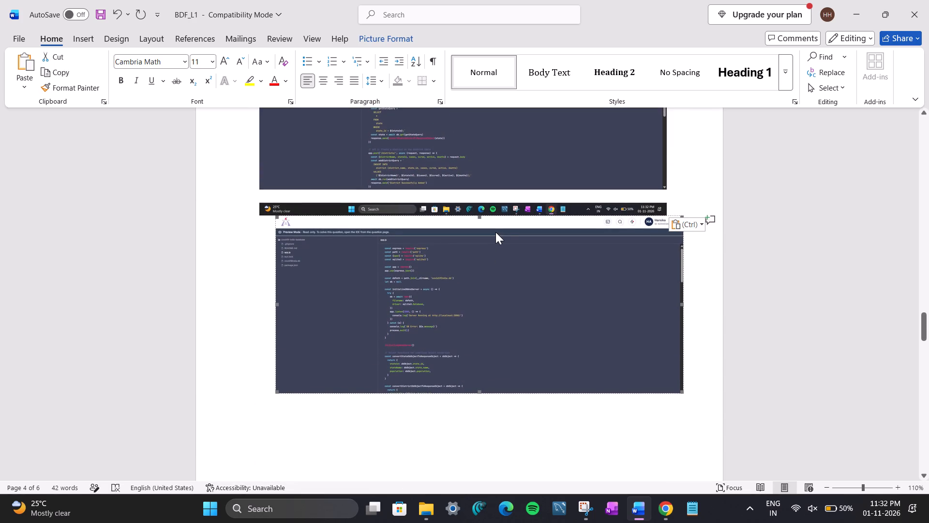
{"action": "key", "text": "Delete"}
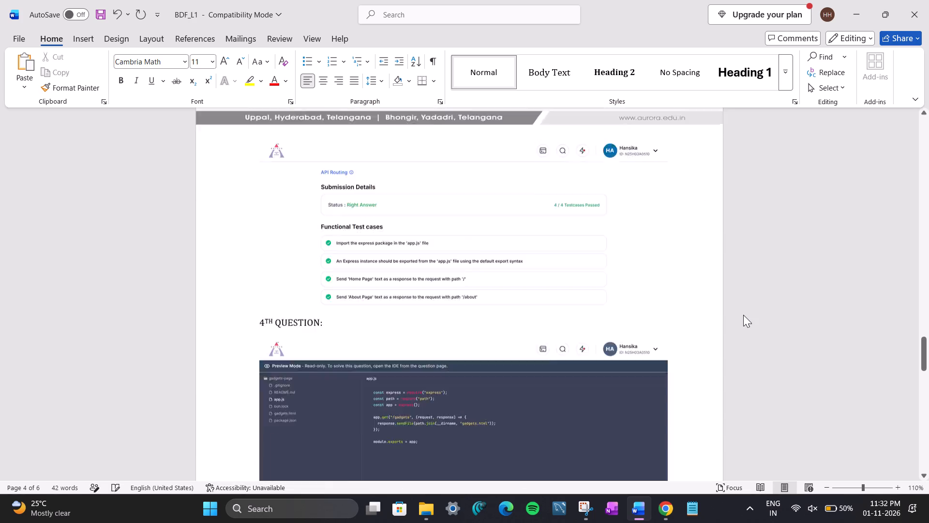
Review the pasted screenshots across the report's earlier pages, down to the 3RD QUESTION section.
{"action": "scroll", "coordinate": [743, 315], "scroll_direction": "up", "scroll_amount": 5}
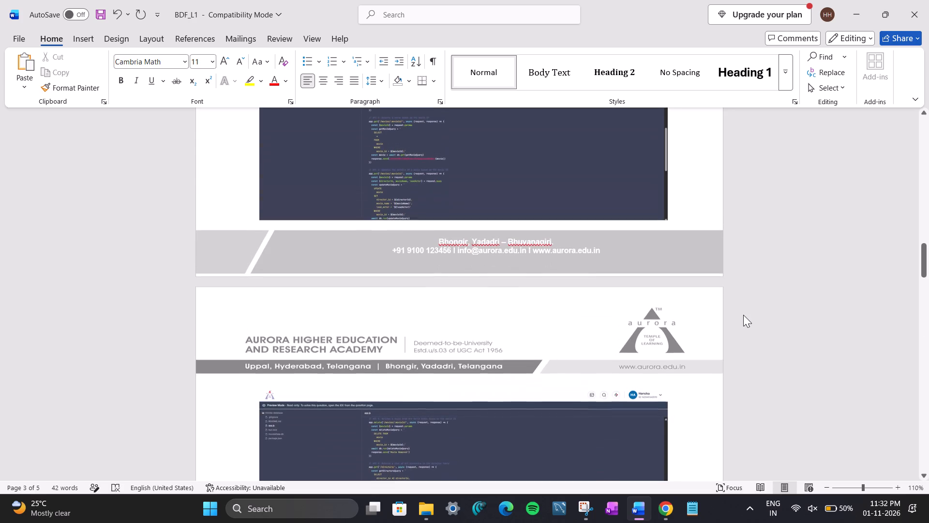
{"action": "scroll", "coordinate": [743, 315], "scroll_direction": "down", "scroll_amount": 4}
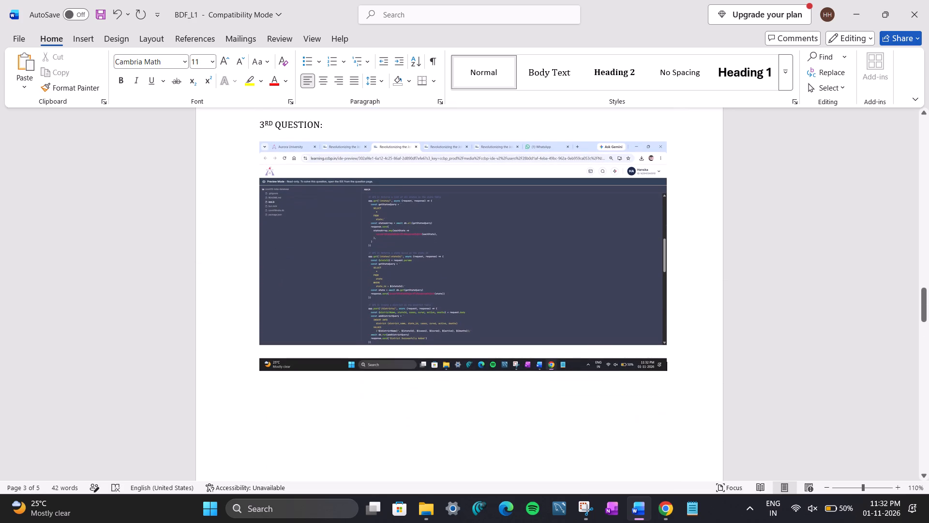
{"action": "scroll", "coordinate": [619, 297], "scroll_direction": "up", "scroll_amount": 10}
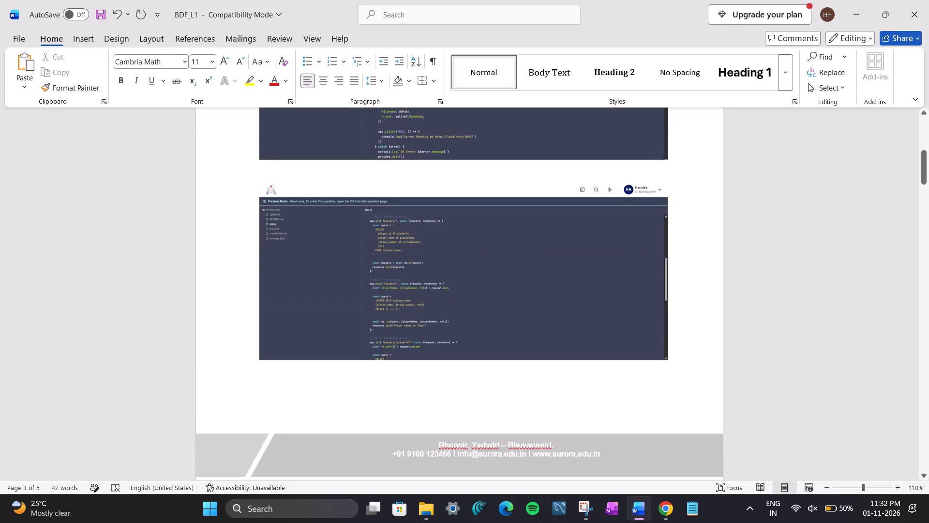
{"action": "scroll", "coordinate": [619, 297], "scroll_direction": "up", "scroll_amount": 9}
{"action": "scroll", "coordinate": [619, 297], "scroll_direction": "down", "scroll_amount": 5}
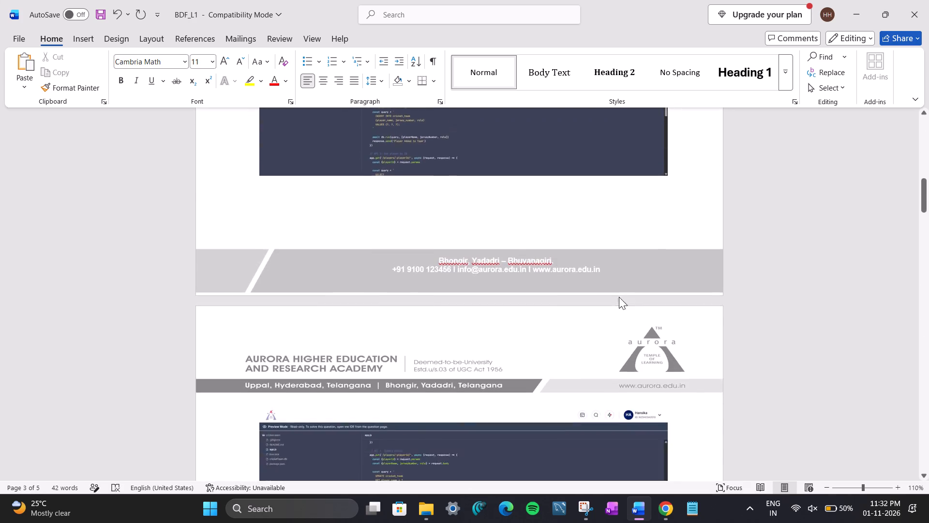
{"action": "scroll", "coordinate": [619, 297], "scroll_direction": "down", "scroll_amount": 5}
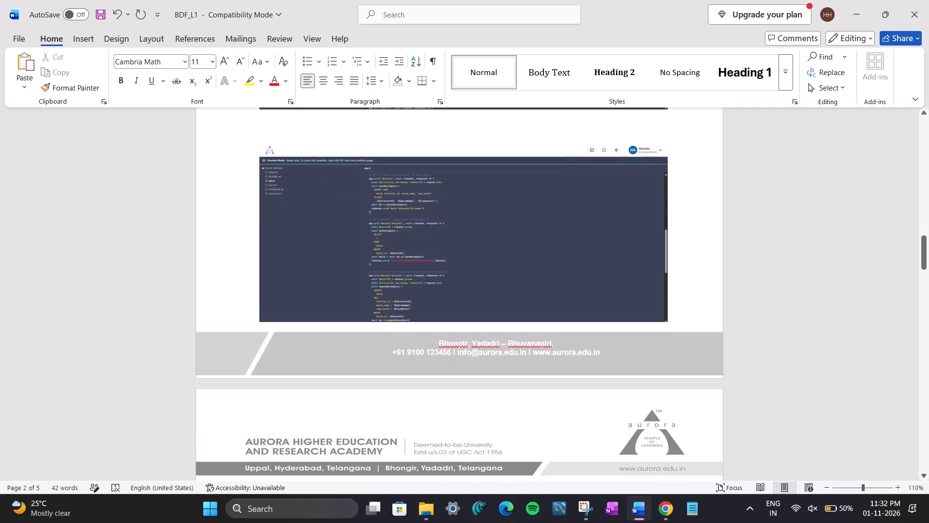
{"action": "scroll", "coordinate": [619, 297], "scroll_direction": "down", "scroll_amount": 4}
{"action": "scroll", "coordinate": [619, 297], "scroll_direction": "right", "scroll_amount": 2}
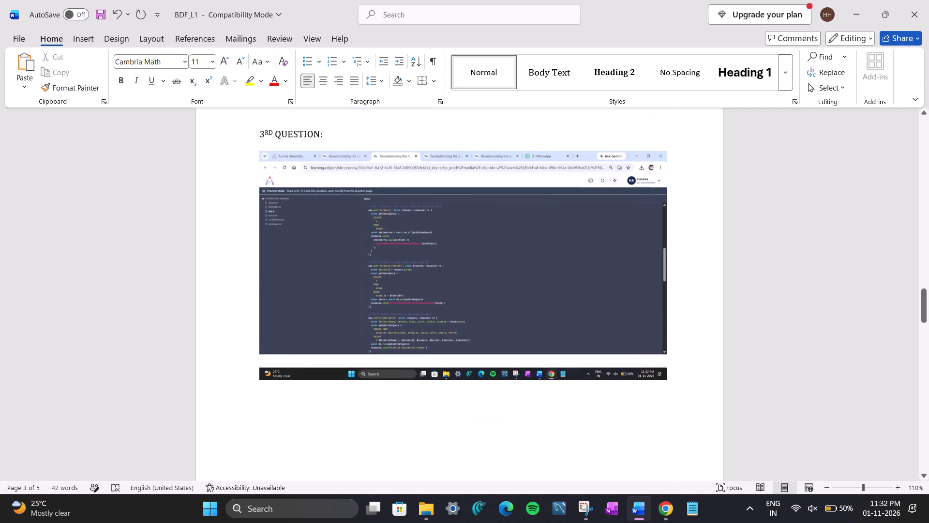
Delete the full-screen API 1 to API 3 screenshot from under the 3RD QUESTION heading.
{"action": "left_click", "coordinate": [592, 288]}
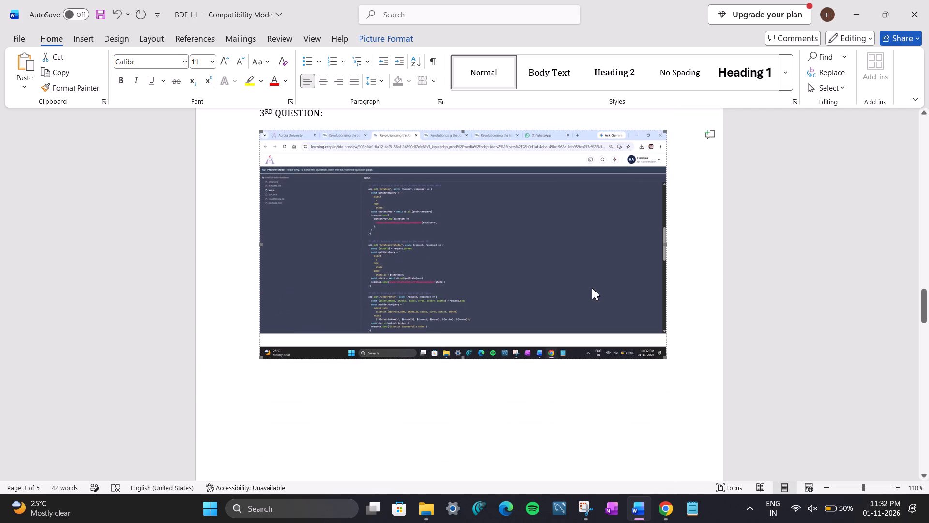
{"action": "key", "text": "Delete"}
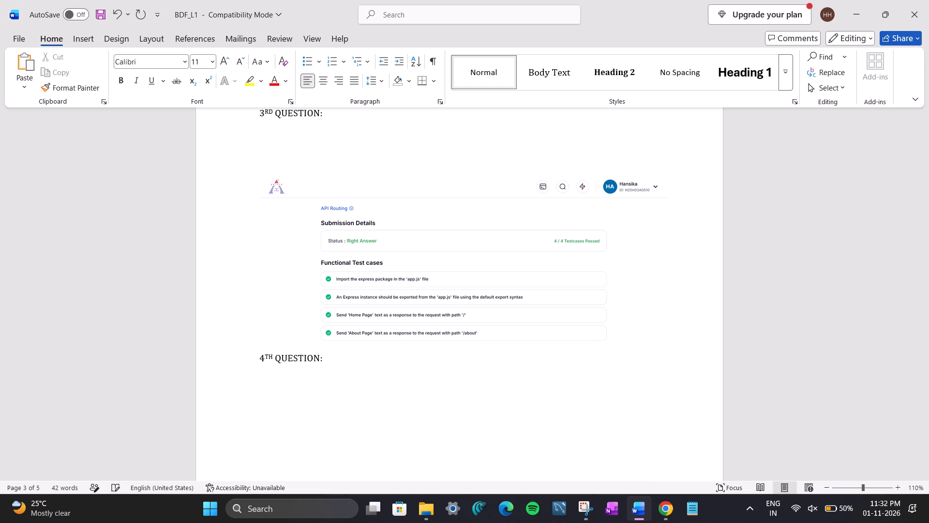
In Chrome, snip only the page area of the covid19-india-database app.js preview from API 1 to API 3 and copy it, using Snipping Tool.
{"action": "left_click", "coordinate": [658, 512]}
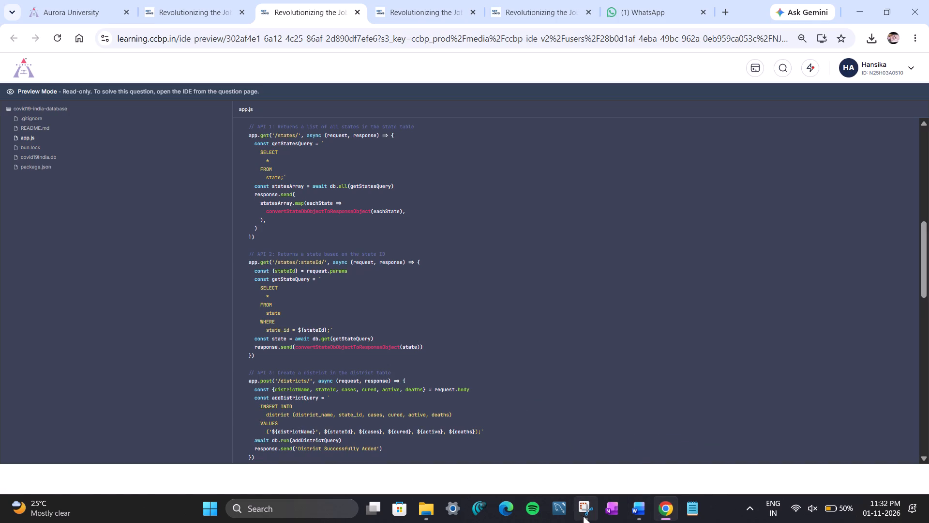
{"action": "left_click", "coordinate": [583, 516]}
{"action": "left_click", "coordinate": [339, 217]}
{"action": "left_click_drag", "start_coordinate": [0, 52], "coordinate": [185, 118]}
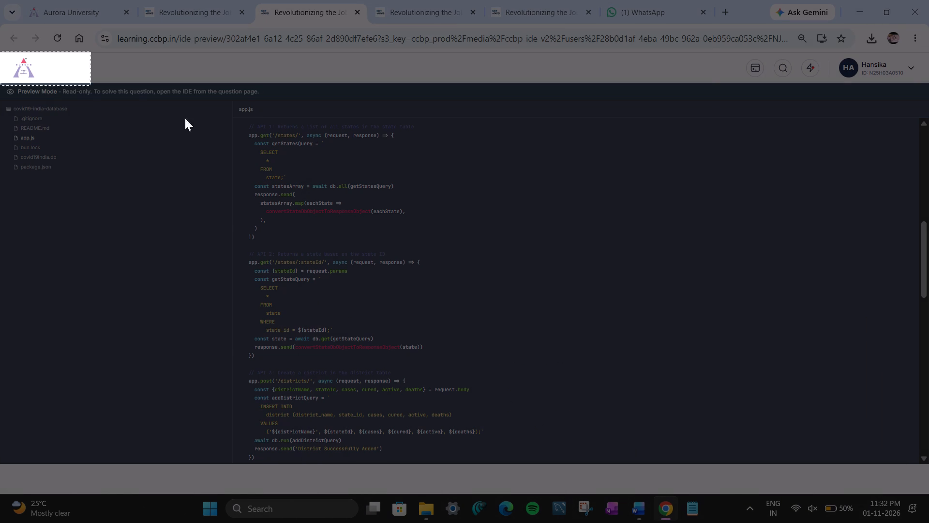
{"action": "left_click_drag", "start_coordinate": [185, 118], "coordinate": [928, 463]}
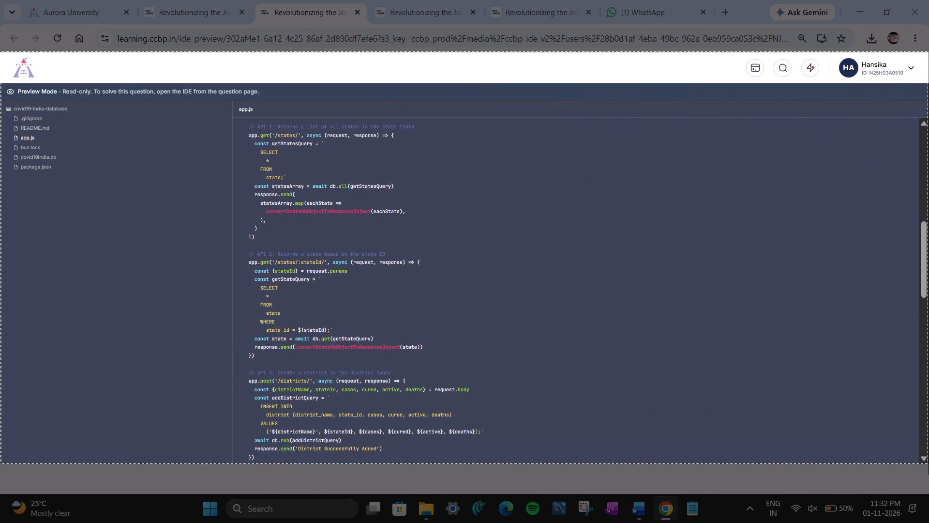
{"action": "left_click_drag", "start_coordinate": [928, 463], "coordinate": [928, 462]}
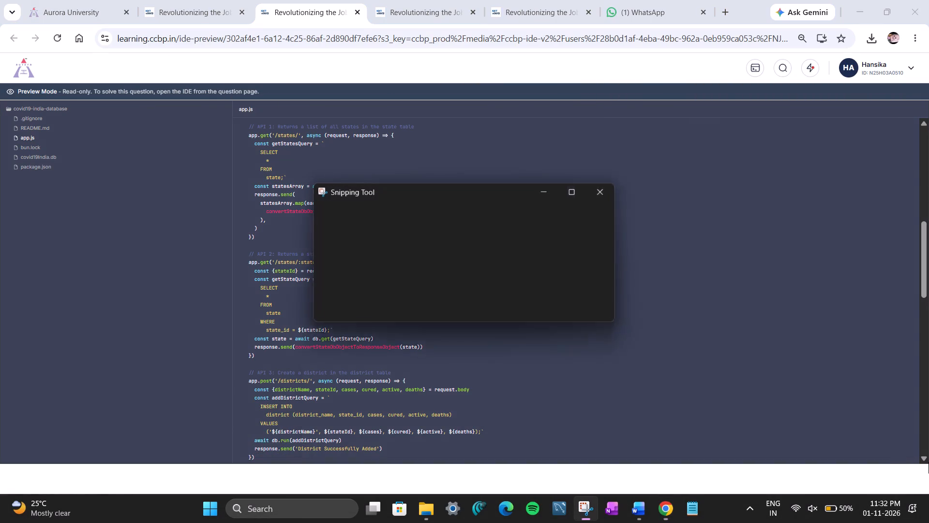
{"action": "left_click", "coordinate": [804, 217]}
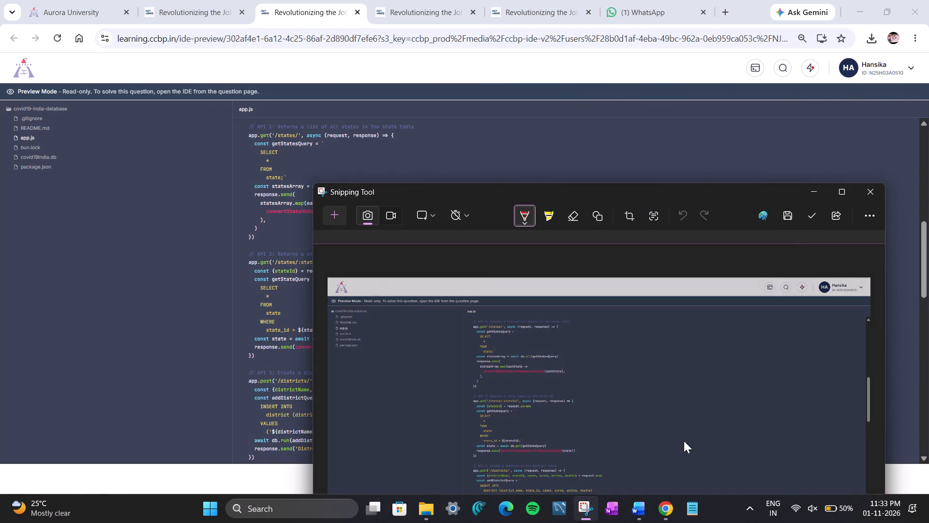
Paste the copied API 1 to API 3 capture under the 3RD QUESTION heading of the BDF_L1 report in Word.
{"action": "left_click", "coordinate": [643, 504]}
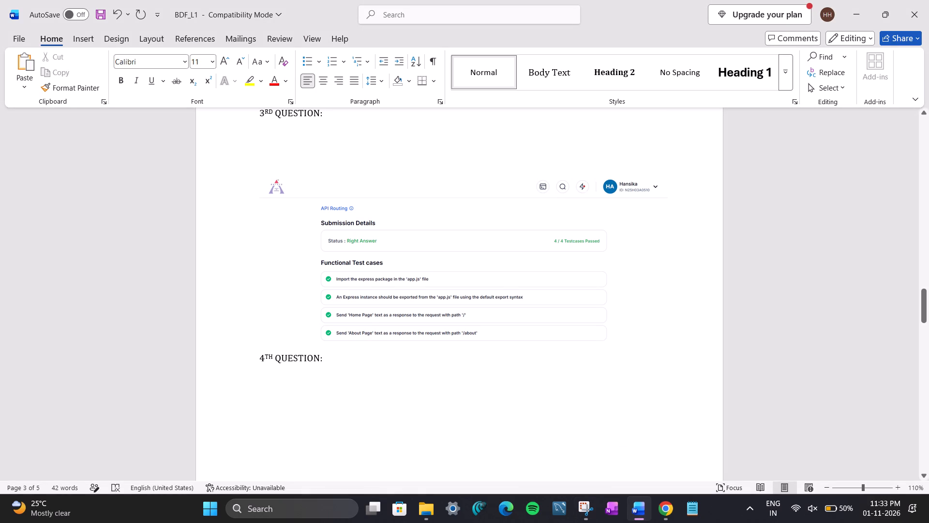
{"action": "key", "text": "ctrl+v"}
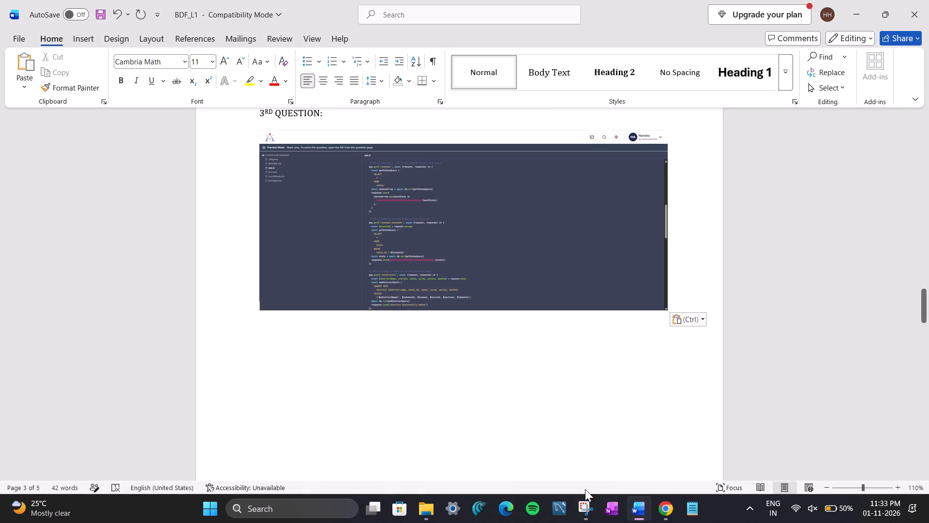
In Chrome, snip the page area of the covid19-india-database app.js preview from API 7 to module.exports and copy it, using Snipping Tool.
{"action": "left_click", "coordinate": [659, 513]}
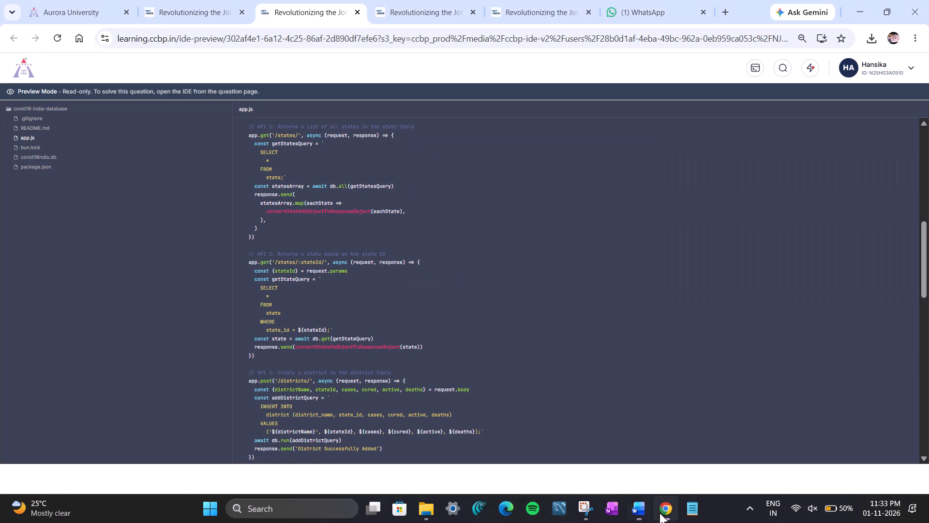
{"action": "scroll", "coordinate": [494, 351], "scroll_direction": "down", "scroll_amount": 12}
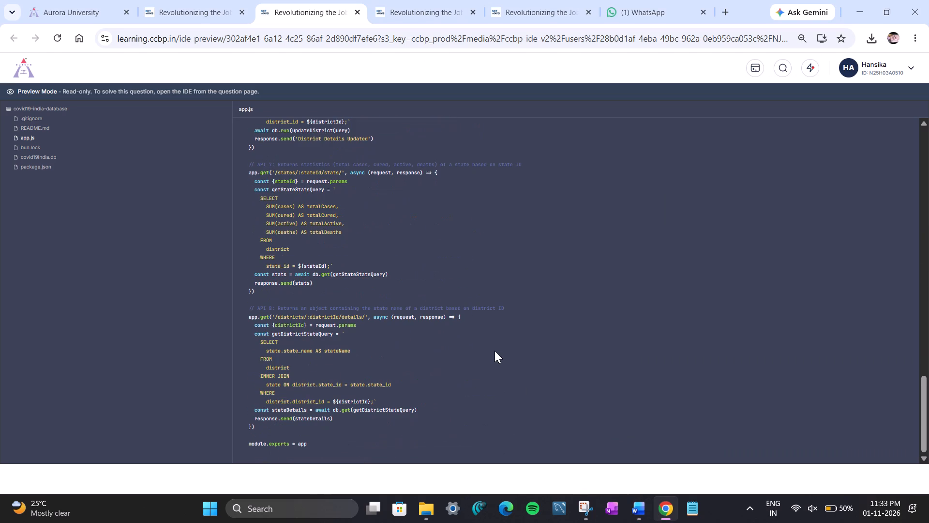
{"action": "left_click", "coordinate": [586, 519]}
{"action": "left_click", "coordinate": [333, 219]}
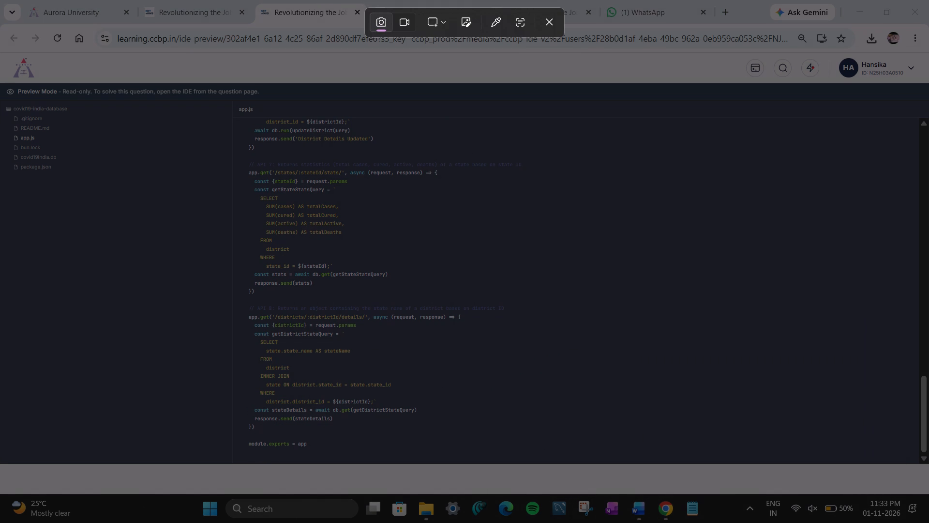
{"action": "left_click_drag", "start_coordinate": [0, 53], "coordinate": [928, 392]}
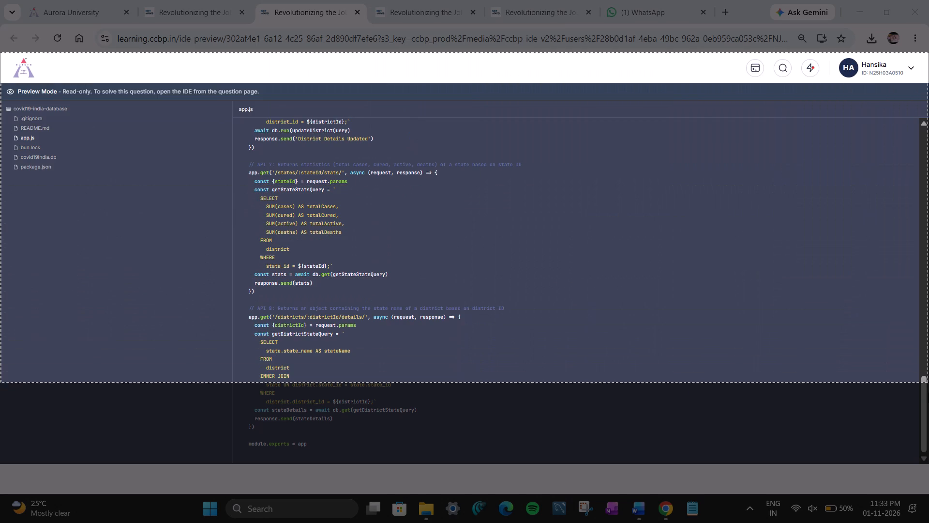
{"action": "left_click_drag", "start_coordinate": [928, 392], "coordinate": [928, 455]}
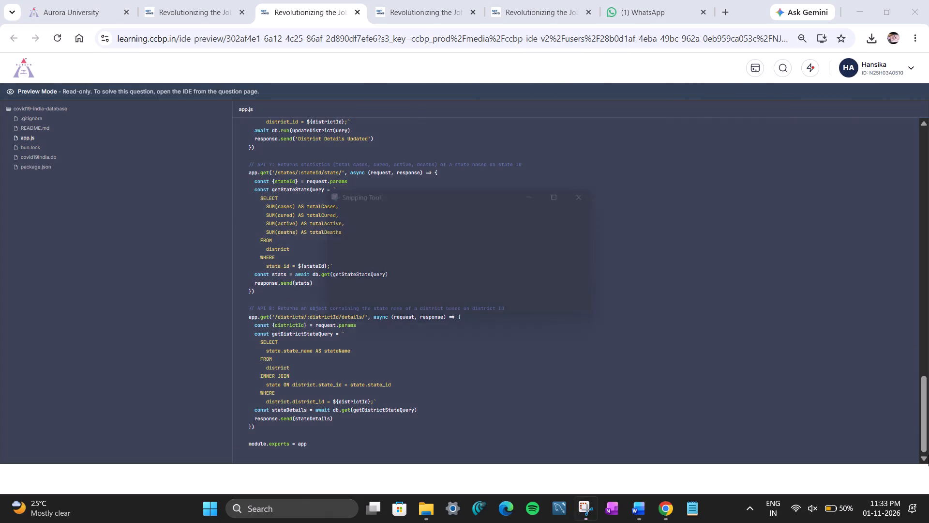
{"action": "left_click", "coordinate": [821, 215]}
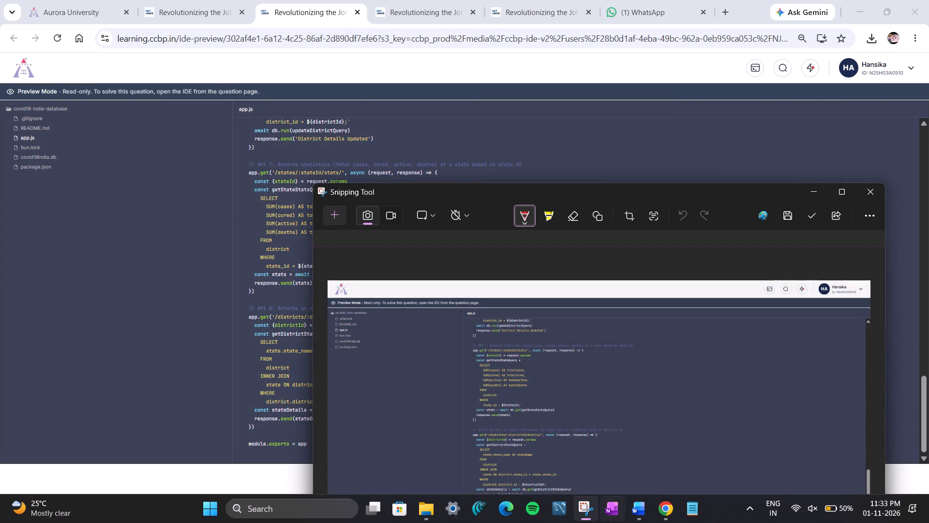
Paste the capture of the app.js ending in the Word report, below the API 1 to API 3 capture under 3RD QUESTION.
{"action": "left_click", "coordinate": [647, 502]}
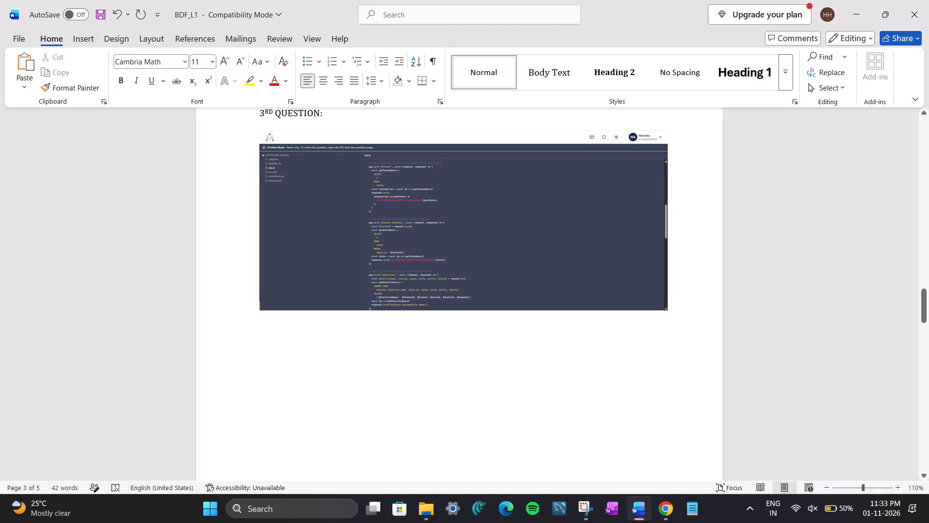
{"action": "left_click", "coordinate": [677, 307]}
{"action": "key", "text": "Return"}
{"action": "key", "text": "Return"}
{"action": "key", "text": "ctrl+v"}
{"action": "scroll", "coordinate": [677, 307], "scroll_direction": "down", "scroll_amount": 2}
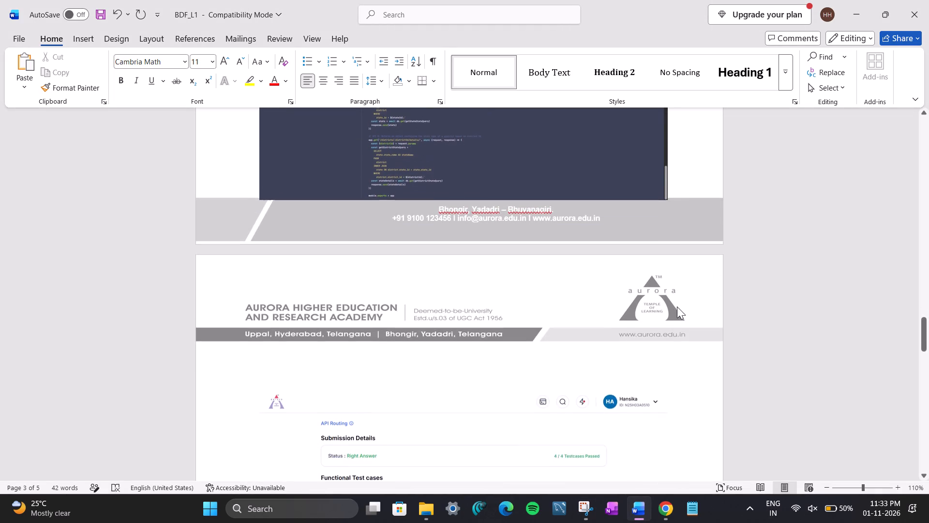
{"action": "scroll", "coordinate": [673, 313], "scroll_direction": "up", "scroll_amount": 1}
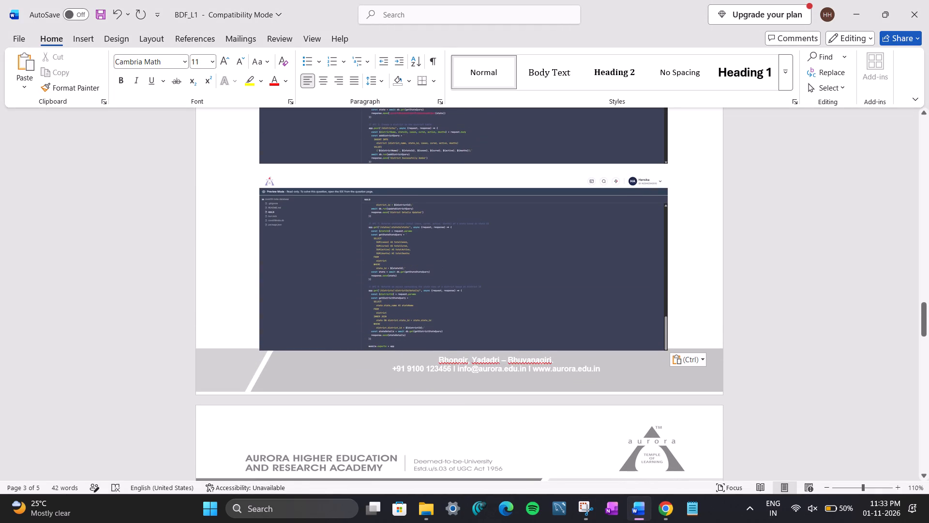
Remove the extra blank lines between the two 3RD QUESTION captures and above the 3RD QUESTION heading.
{"action": "left_click", "coordinate": [258, 170]}
{"action": "key", "text": "BackSpace"}
{"action": "scroll", "coordinate": [463, 194], "scroll_direction": "up", "scroll_amount": 2}
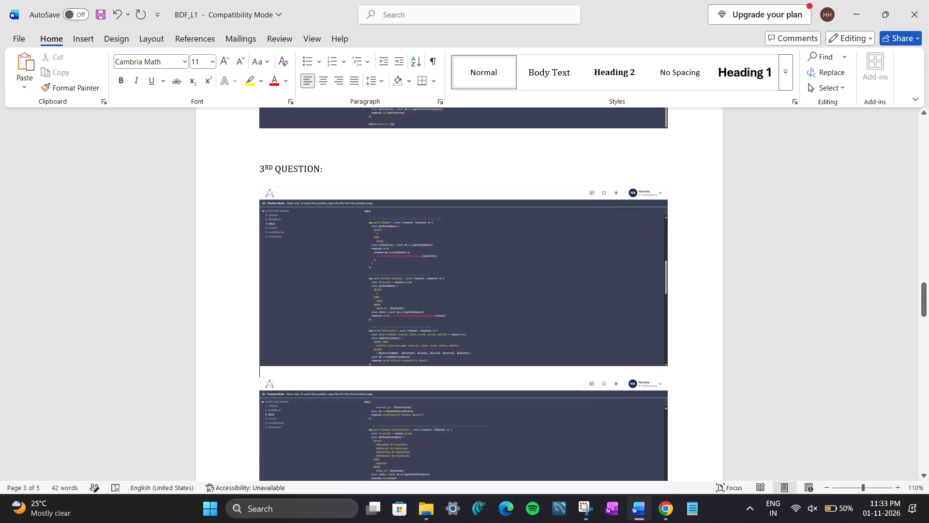
{"action": "left_click", "coordinate": [270, 164]}
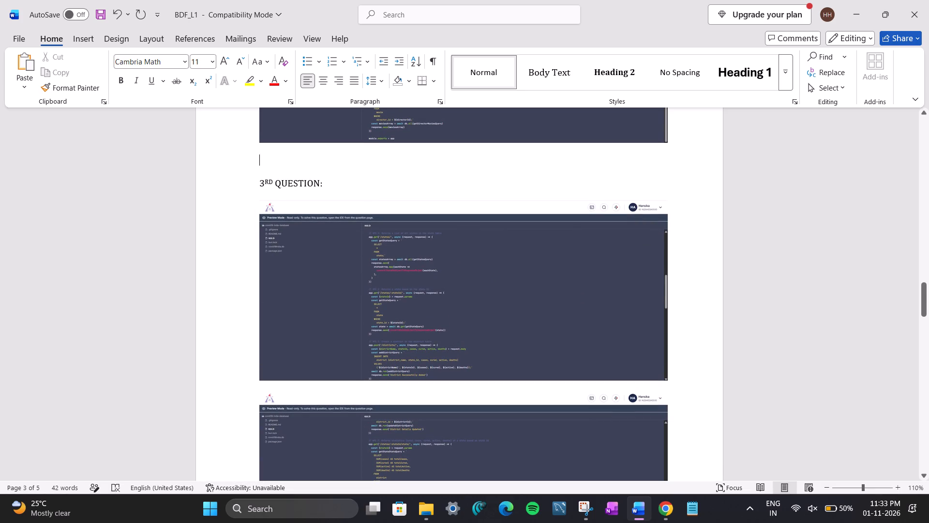
{"action": "key", "text": "BackSpace"}
{"action": "key", "text": "BackSpace"}
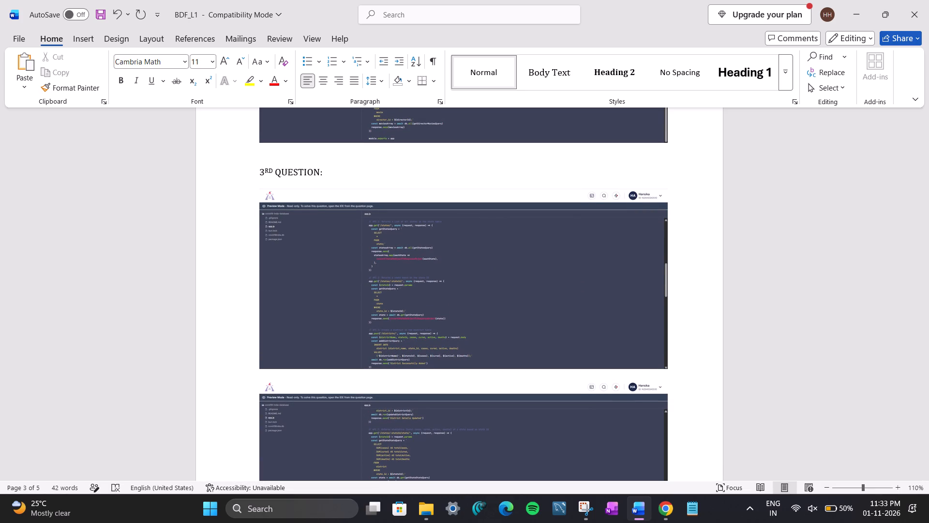
{"action": "key", "text": "BackSpace"}
Delete the old API Routing submission screenshot above the 4TH QUESTION heading, along with the extra blank line it leaves.
{"action": "scroll", "coordinate": [366, 294], "scroll_direction": "down", "scroll_amount": 4}
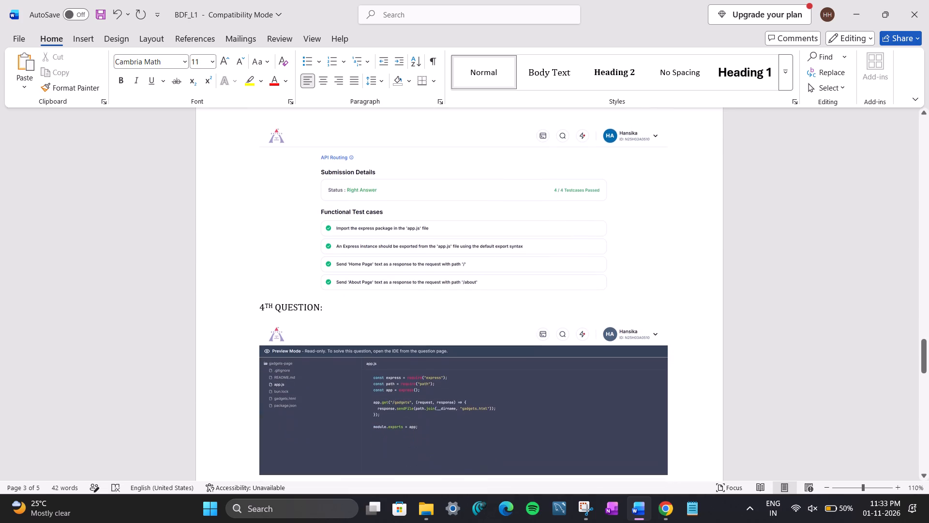
{"action": "scroll", "coordinate": [366, 294], "scroll_direction": "down", "scroll_amount": 1}
{"action": "left_click", "coordinate": [461, 200]}
{"action": "scroll", "coordinate": [461, 200], "scroll_direction": "up", "scroll_amount": 1}
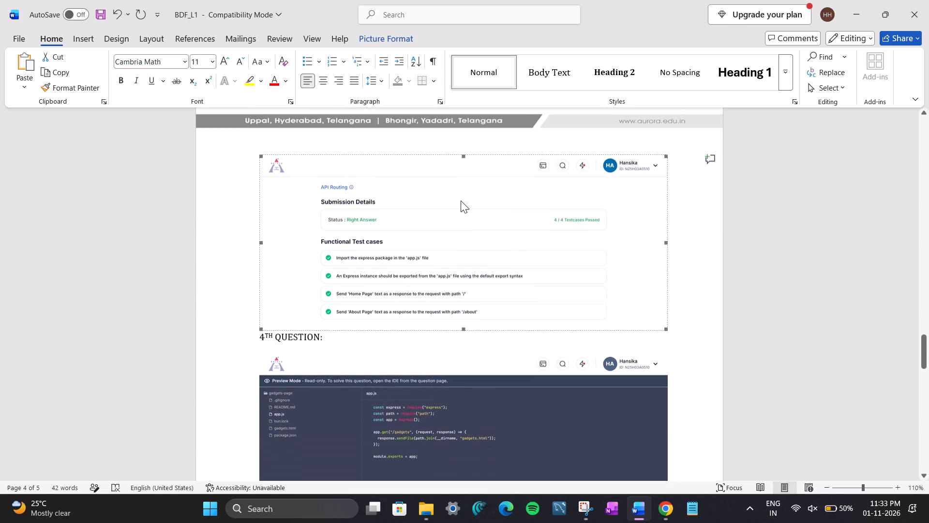
{"action": "scroll", "coordinate": [461, 200], "scroll_direction": "up", "scroll_amount": 1}
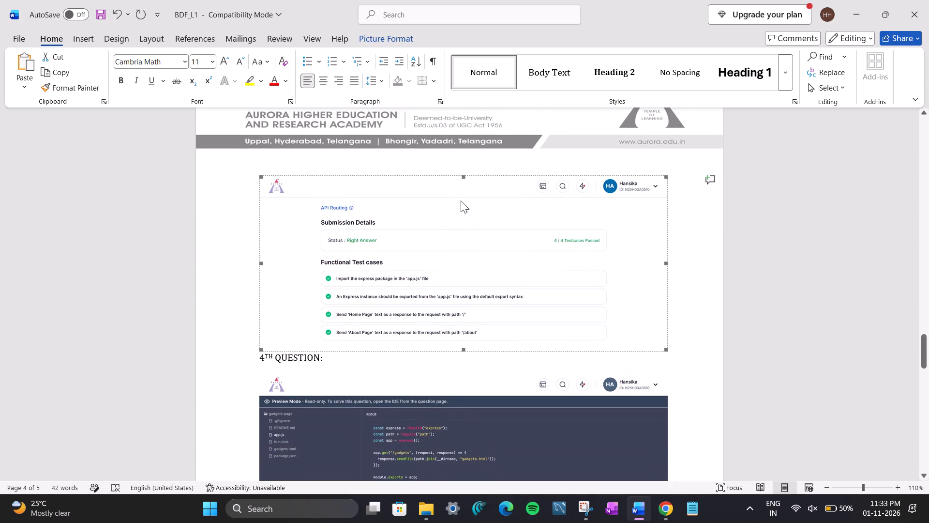
{"action": "key", "text": "Delete"}
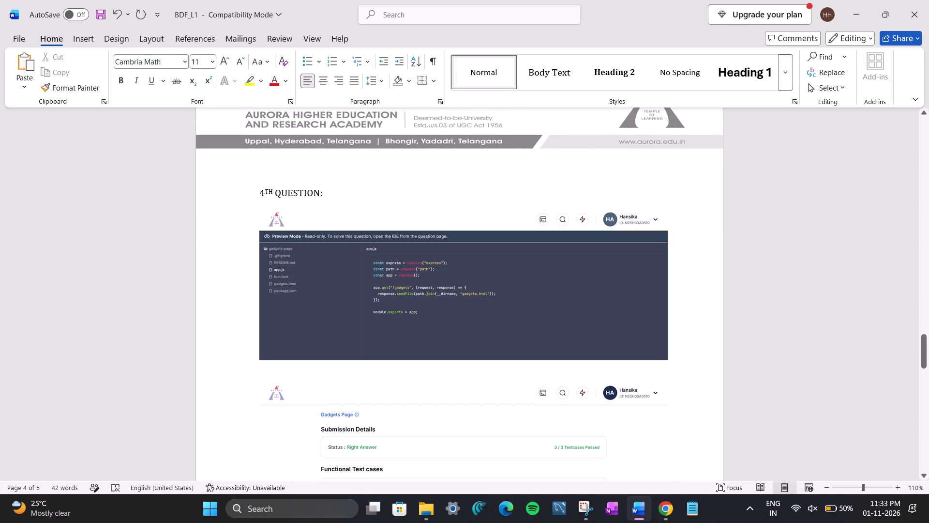
{"action": "key", "text": "BackSpace"}
{"action": "key", "text": "BackSpace"}
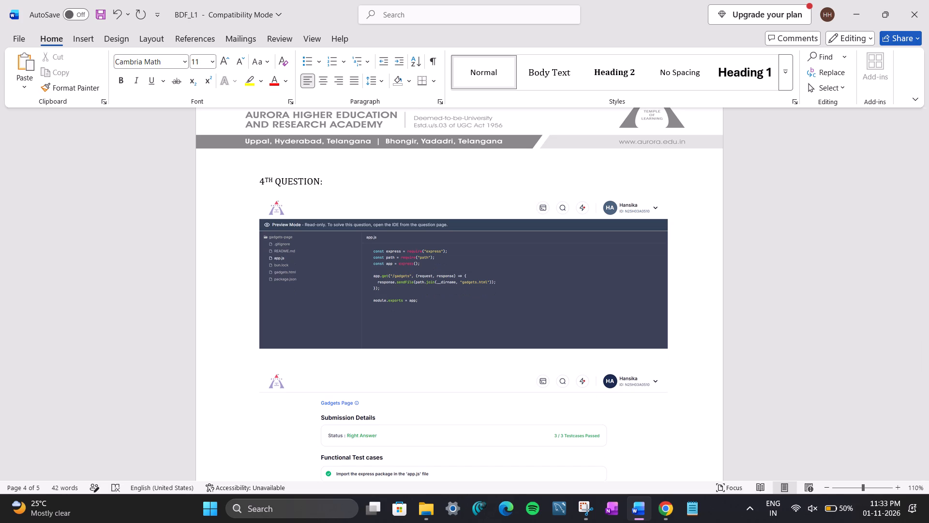
In Chrome, go back from the Covid-19 India question and open the code preview of the Player Match Scores question.
{"action": "scroll", "coordinate": [549, 306], "scroll_direction": "down", "scroll_amount": 1}
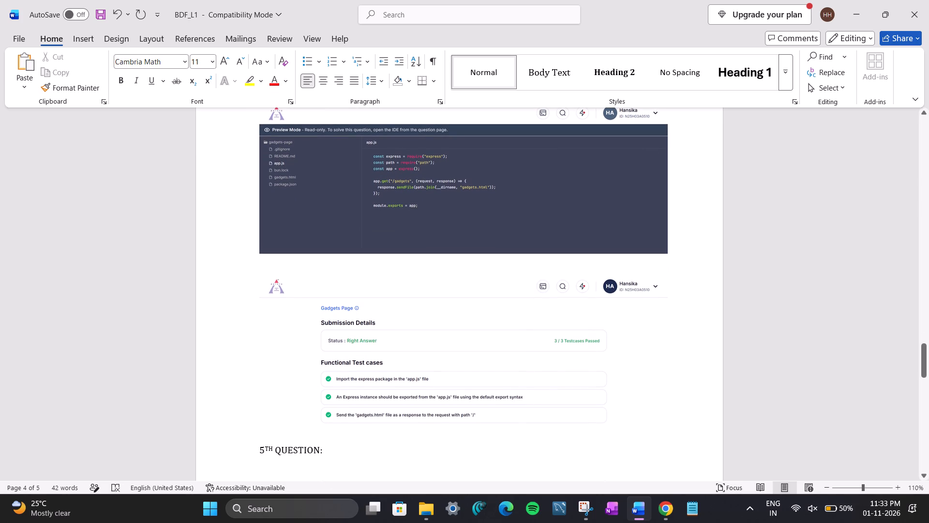
{"action": "left_click", "coordinate": [670, 522]}
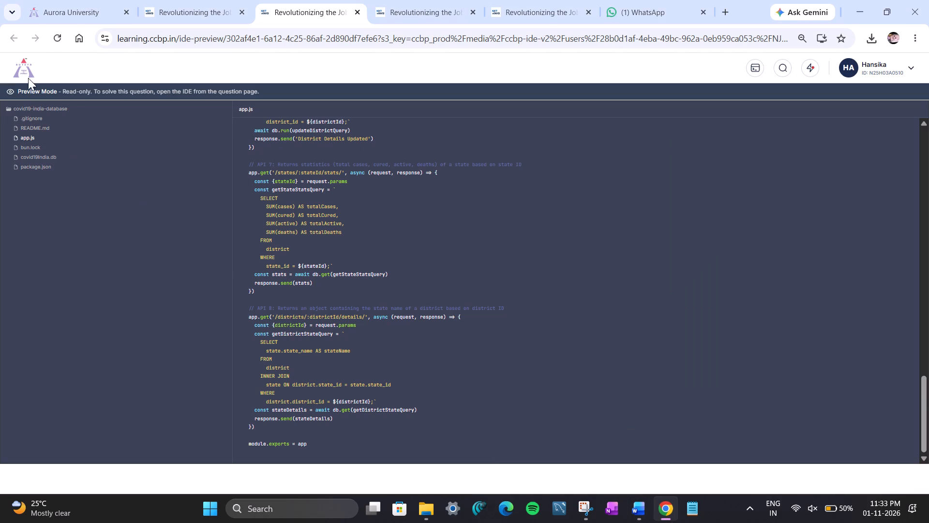
{"action": "left_click", "coordinate": [196, 0]}
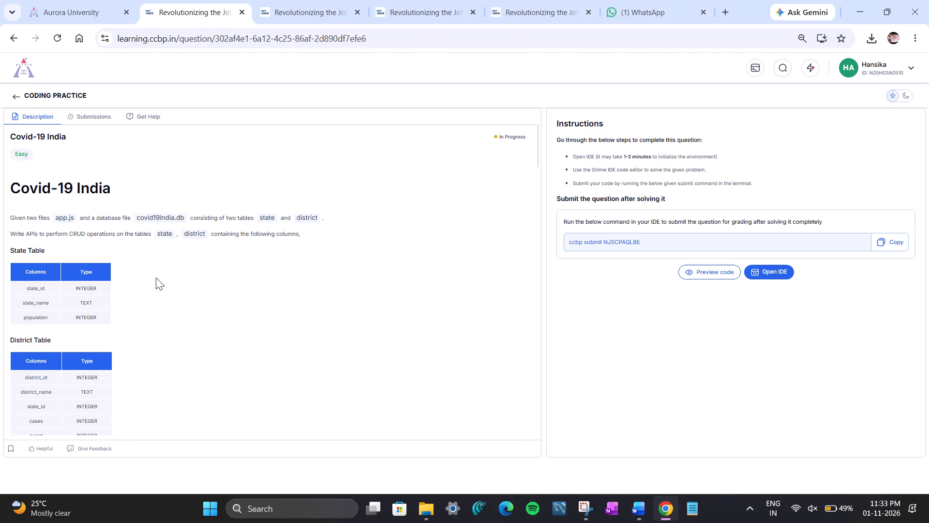
{"action": "left_click", "coordinate": [18, 93]}
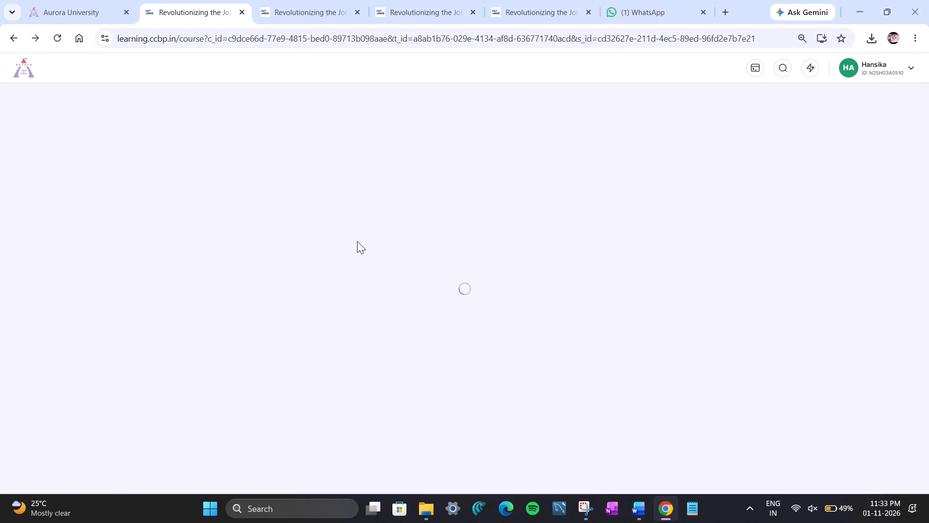
{"action": "left_click", "coordinate": [368, 203]}
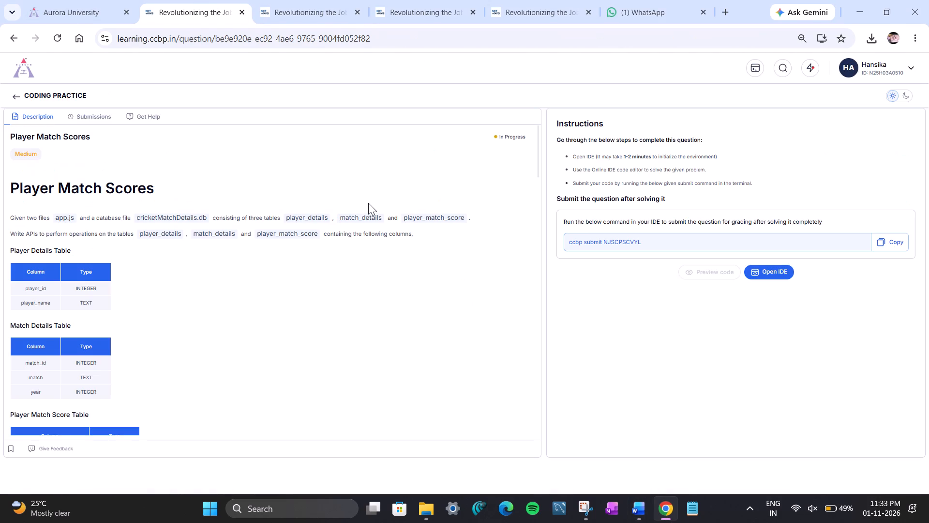
{"action": "left_click", "coordinate": [721, 274]}
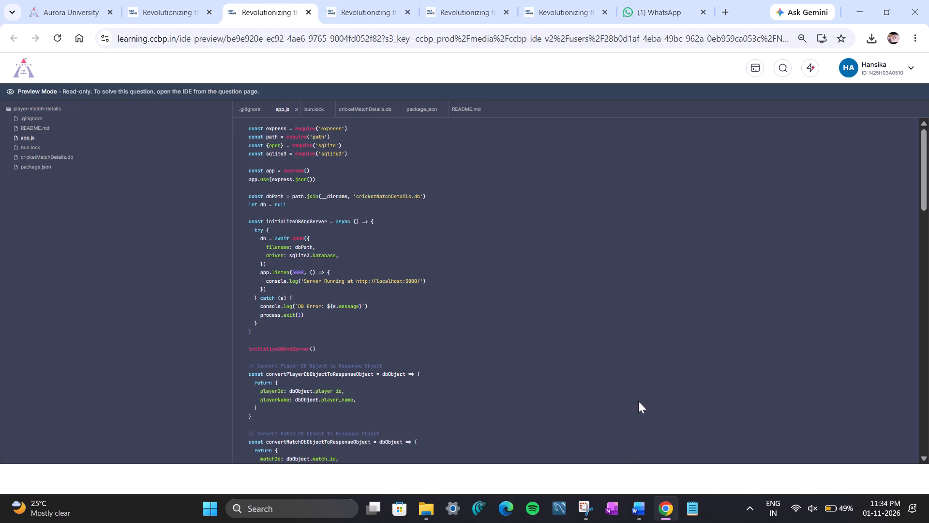
Snip the page area showing the beginning of the player-match-details app.js and copy it, using Snipping Tool.
{"action": "left_click", "coordinate": [586, 514]}
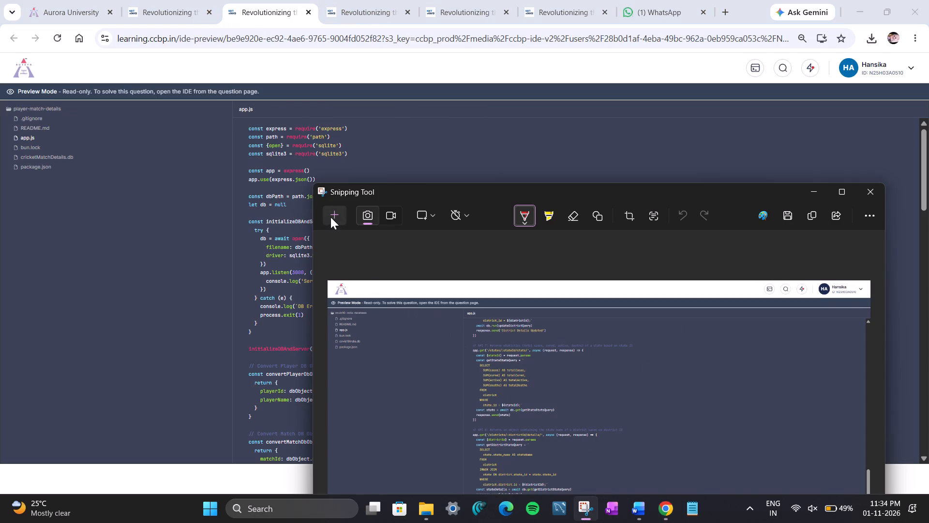
{"action": "left_click", "coordinate": [330, 217]}
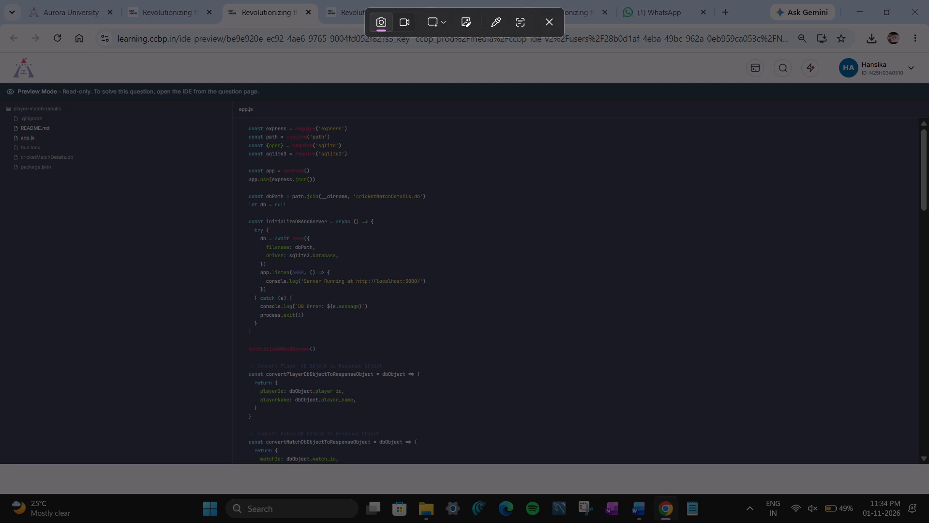
{"action": "left_click_drag", "start_coordinate": [0, 53], "coordinate": [763, 399]}
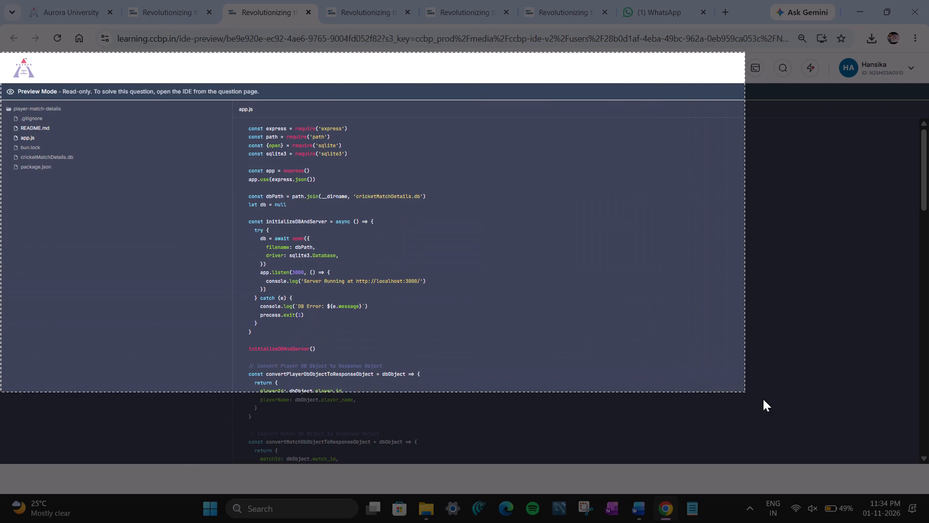
{"action": "left_click_drag", "start_coordinate": [763, 399], "coordinate": [928, 458]}
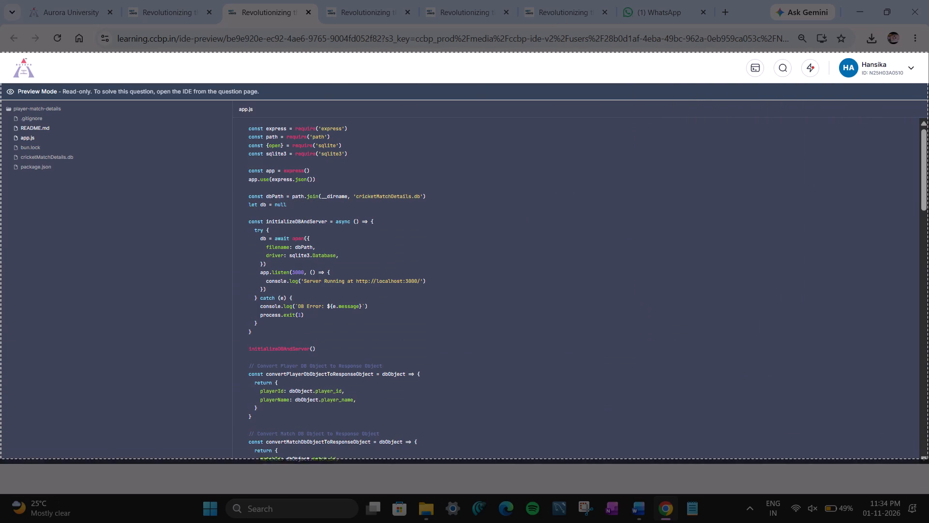
{"action": "left_click_drag", "start_coordinate": [928, 458], "coordinate": [928, 463]}
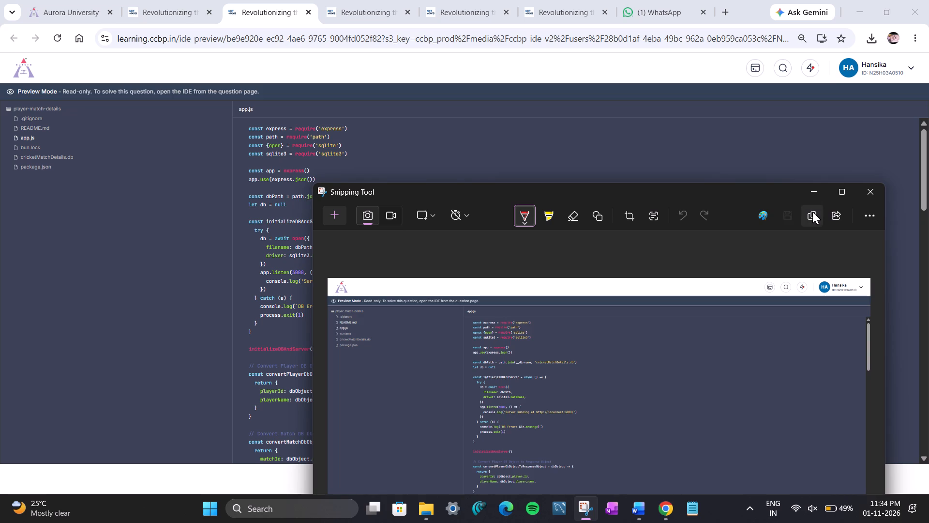
{"action": "left_click", "coordinate": [812, 212]}
In the Word report, delete the old gadgets-page app.js screenshot under the 4TH QUESTION heading.
{"action": "left_click", "coordinate": [635, 515]}
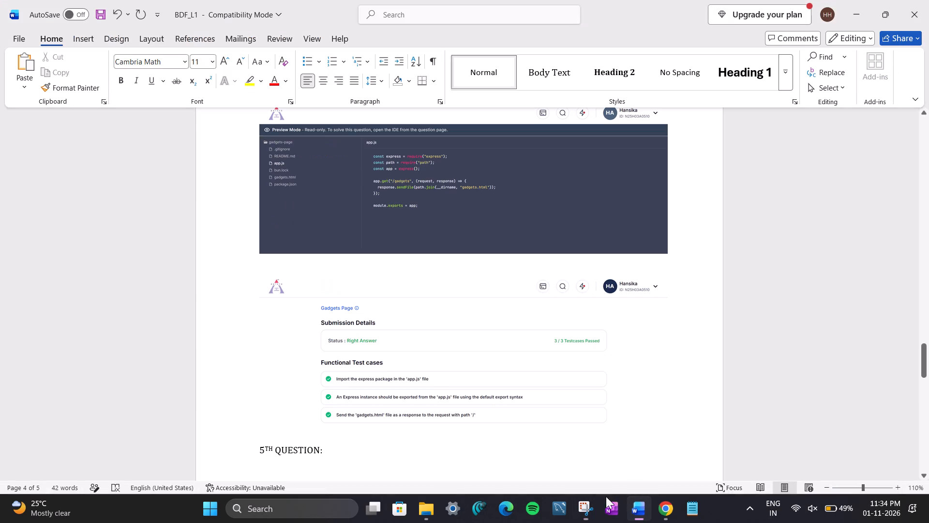
{"action": "scroll", "coordinate": [488, 332], "scroll_direction": "down", "scroll_amount": 1}
{"action": "scroll", "coordinate": [488, 332], "scroll_direction": "up", "scroll_amount": 3}
{"action": "scroll", "coordinate": [488, 332], "scroll_direction": "down", "scroll_amount": 1}
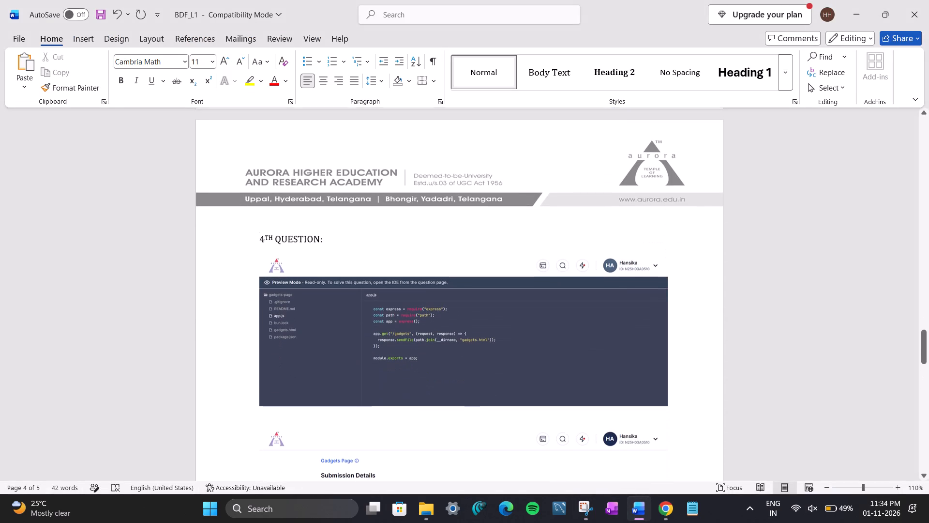
{"action": "left_click", "coordinate": [457, 326]}
{"action": "key", "text": "Delete"}
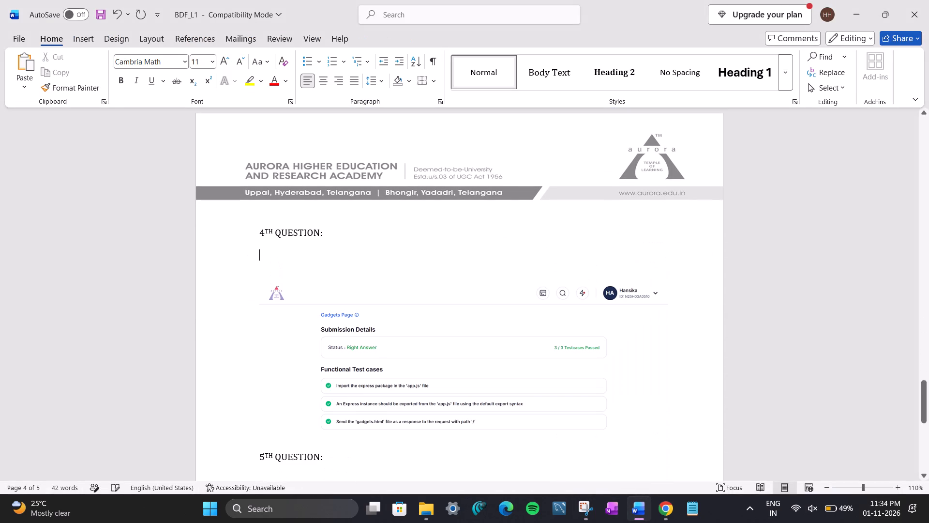
Paste the copied player-match-details app.js capture under the 4TH QUESTION heading.
{"action": "key", "text": "ctrl+v"}
{"action": "scroll", "coordinate": [457, 326], "scroll_direction": "down", "scroll_amount": 2}
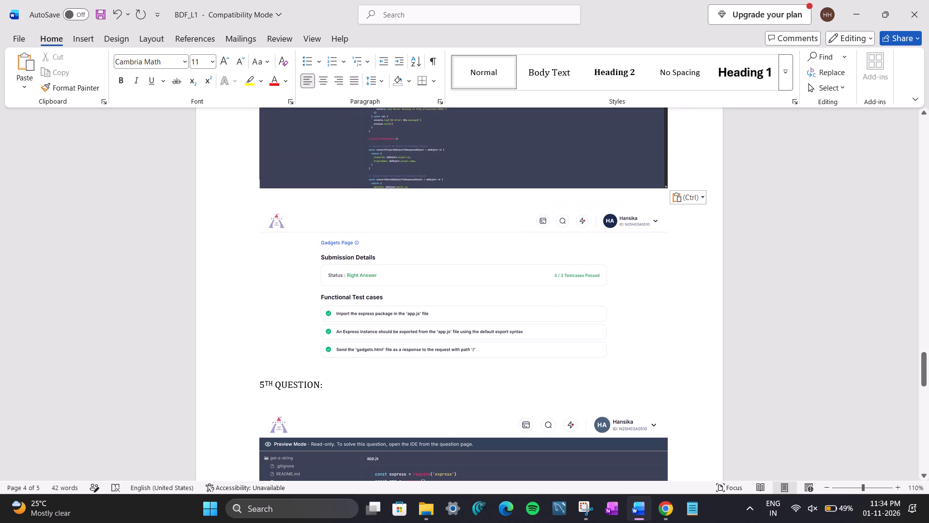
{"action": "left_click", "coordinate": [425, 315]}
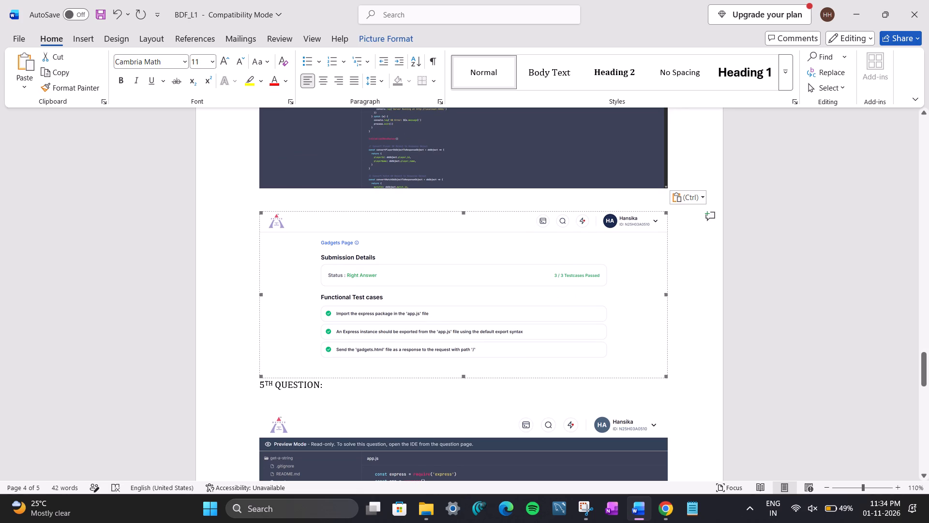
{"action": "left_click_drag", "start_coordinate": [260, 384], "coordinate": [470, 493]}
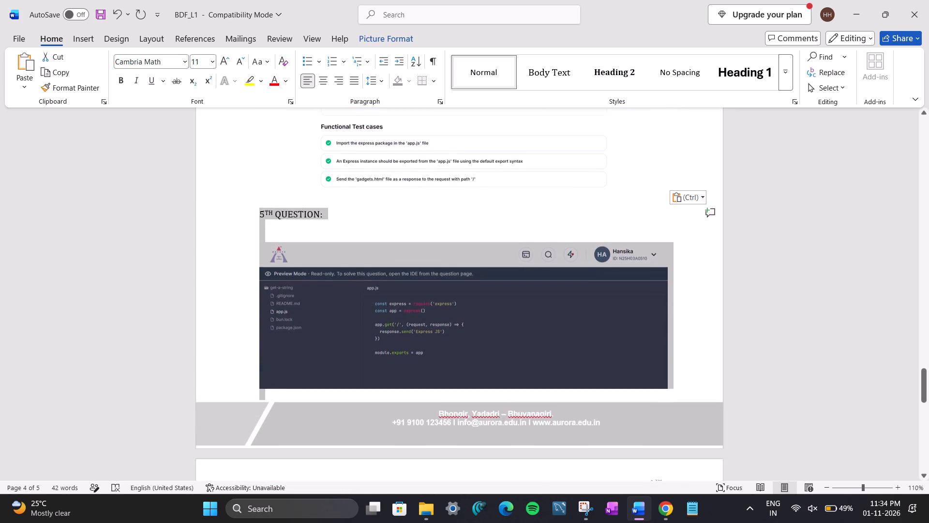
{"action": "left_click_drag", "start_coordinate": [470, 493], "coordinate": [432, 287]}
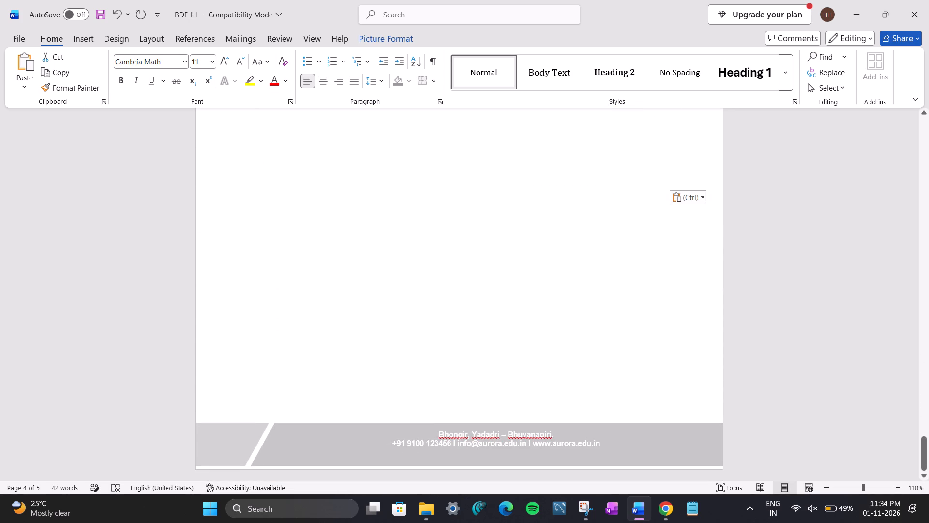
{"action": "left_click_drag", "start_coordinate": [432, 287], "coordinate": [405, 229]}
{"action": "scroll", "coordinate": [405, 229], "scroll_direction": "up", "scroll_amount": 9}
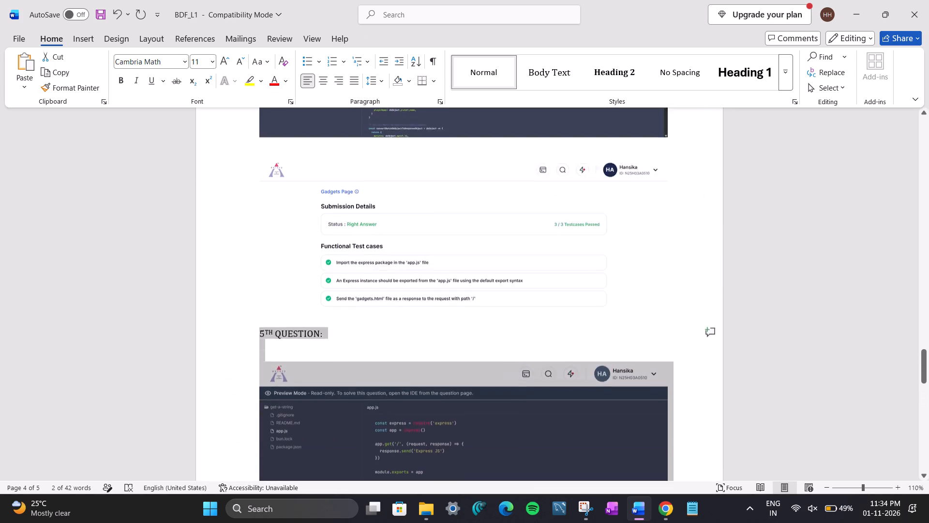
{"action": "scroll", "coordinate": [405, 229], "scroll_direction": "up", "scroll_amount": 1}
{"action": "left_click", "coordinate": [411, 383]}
Add blank lines directly after the pasted app.js capture, above the old Gadgets Page submission screenshot.
{"action": "scroll", "coordinate": [411, 383], "scroll_direction": "down", "scroll_amount": 1}
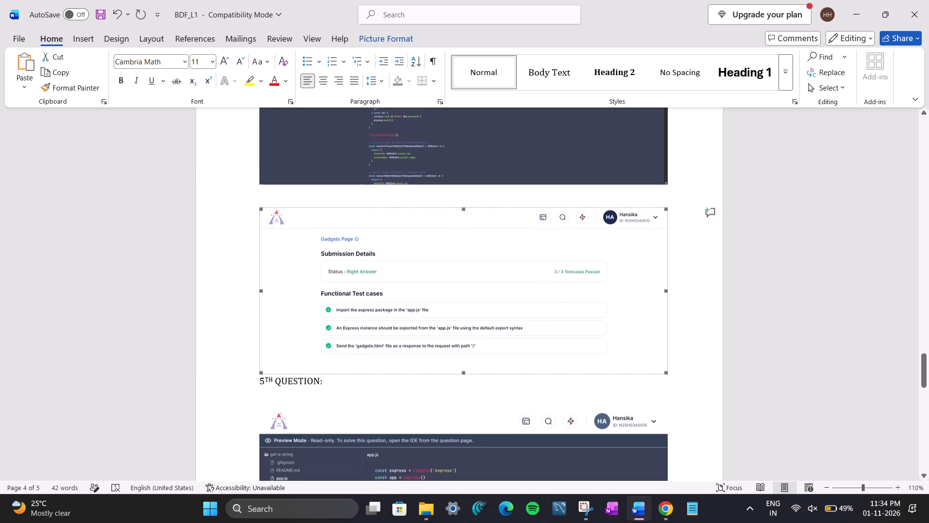
{"action": "scroll", "coordinate": [411, 383], "scroll_direction": "down", "scroll_amount": 1}
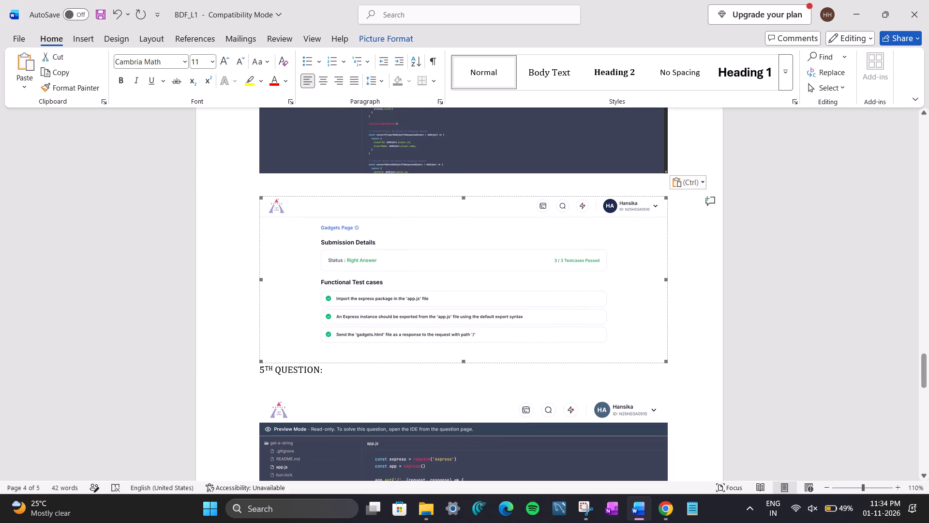
{"action": "left_click", "coordinate": [673, 169]}
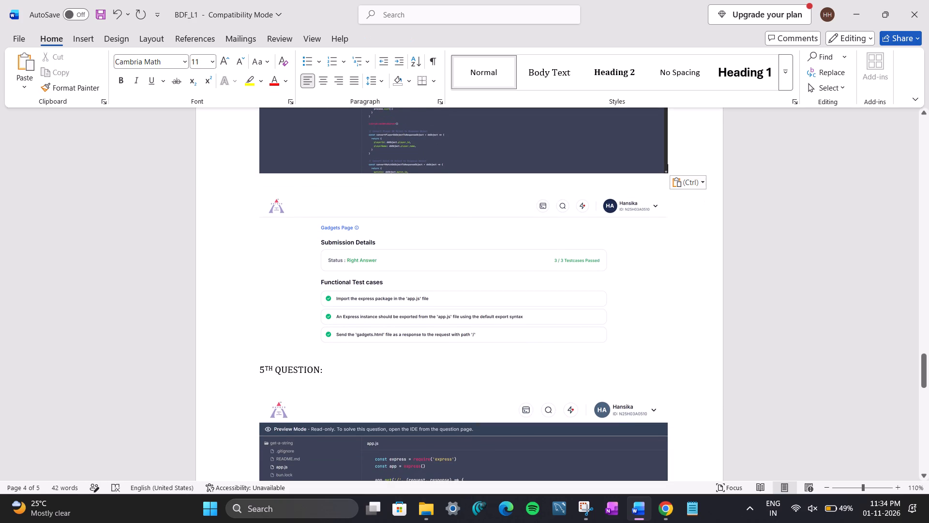
{"action": "key", "text": "Return"}
{"action": "key", "text": "Return"}
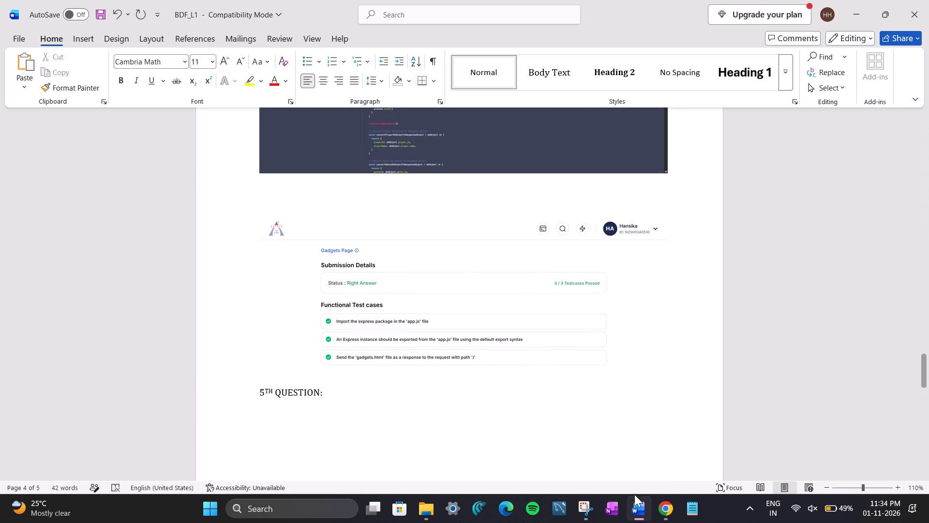
In Chrome, show the middle of the player-match-details app.js, with APIs 2 and 3, then snip the page area and copy it using Snipping Tool.
{"action": "left_click", "coordinate": [658, 515]}
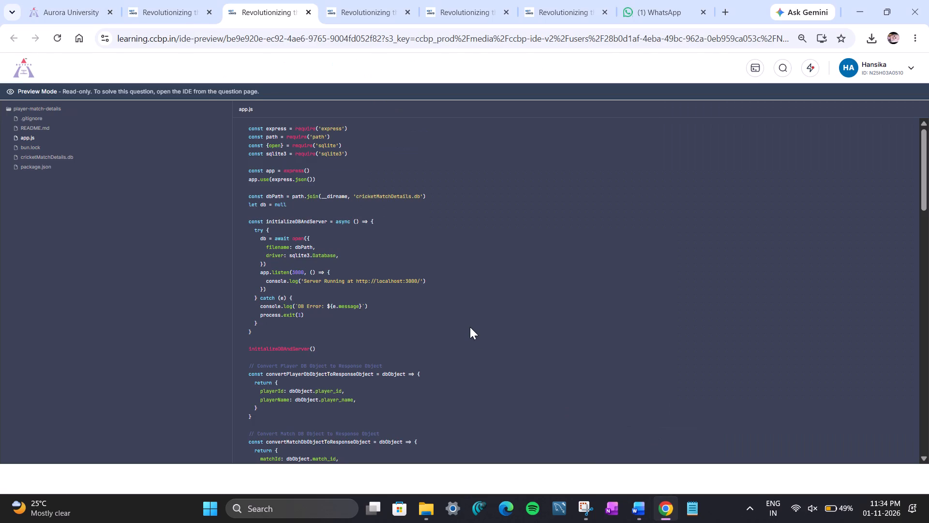
{"action": "scroll", "coordinate": [470, 327], "scroll_direction": "down", "scroll_amount": 6}
{"action": "scroll", "coordinate": [470, 327], "scroll_direction": "right", "scroll_amount": 1}
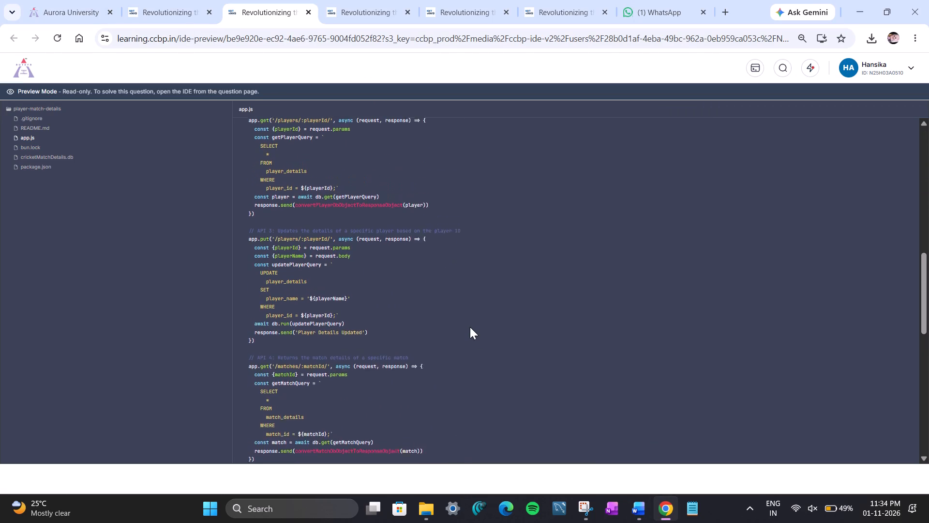
{"action": "scroll", "coordinate": [470, 327], "scroll_direction": "right", "scroll_amount": 1}
{"action": "left_click", "coordinate": [590, 512]}
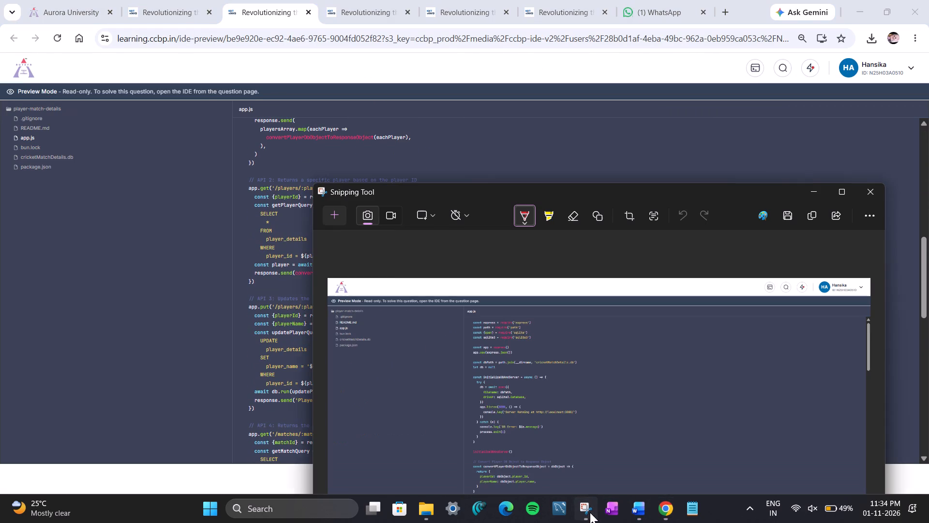
{"action": "left_click", "coordinate": [338, 212]}
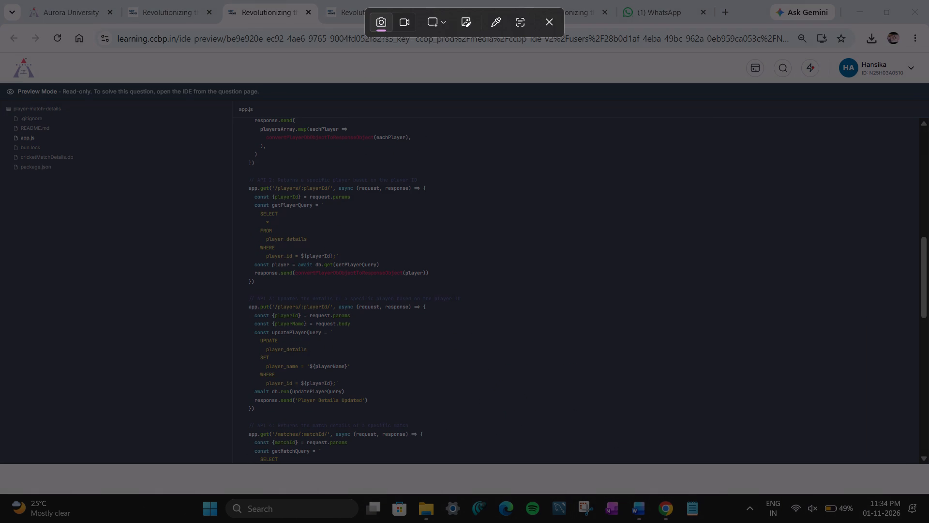
{"action": "left_click_drag", "start_coordinate": [0, 53], "coordinate": [928, 415]}
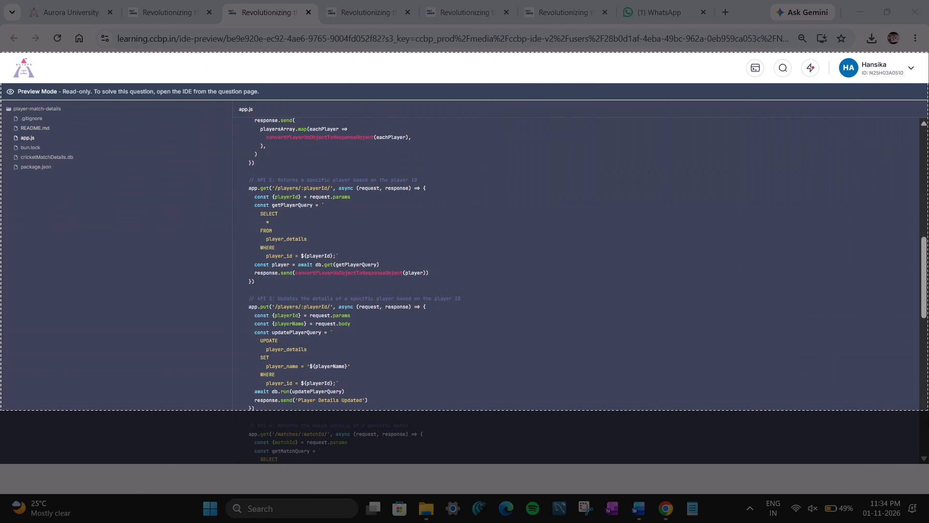
{"action": "left_click_drag", "start_coordinate": [928, 415], "coordinate": [928, 454]}
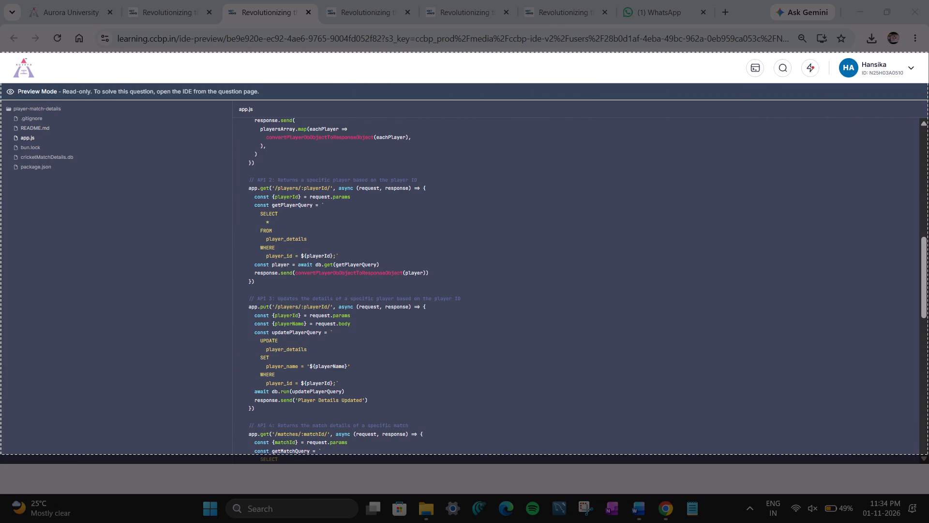
{"action": "left_click_drag", "start_coordinate": [928, 454], "coordinate": [928, 461]}
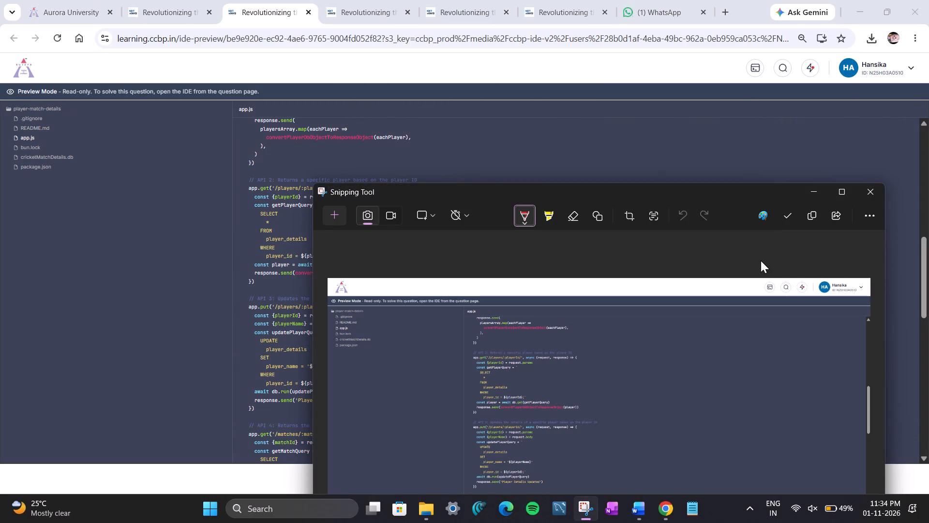
{"action": "left_click", "coordinate": [815, 212]}
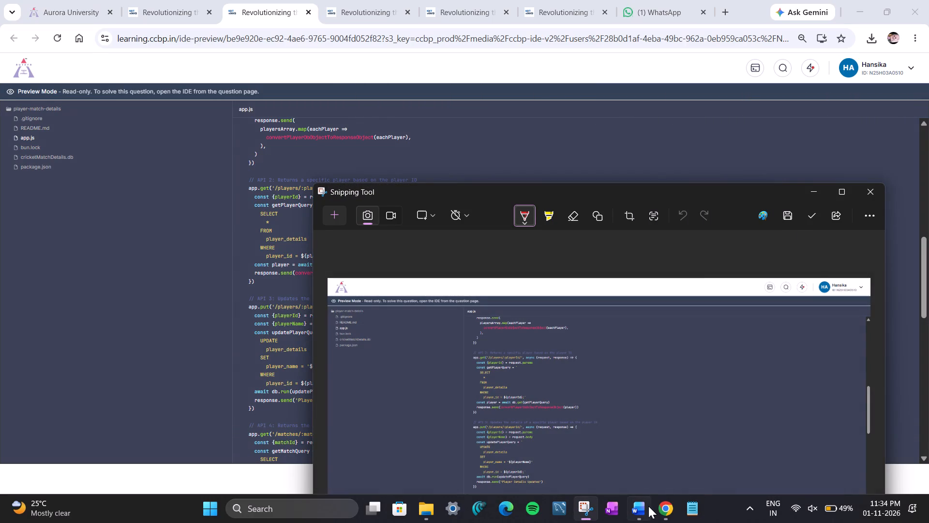
In the Word report, paste the middle app.js capture below the first one under the 4TH QUESTION heading.
{"action": "left_click", "coordinate": [648, 506]}
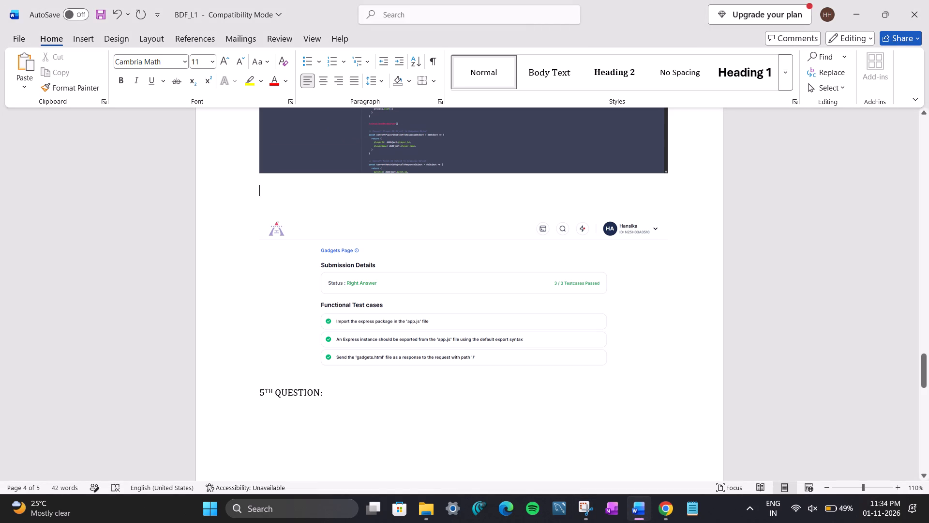
{"action": "key", "text": "ctrl+v"}
Delete the old Gadgets Page submission screenshot above the 5TH QUESTION heading.
{"action": "scroll", "coordinate": [411, 218], "scroll_direction": "down", "scroll_amount": 1}
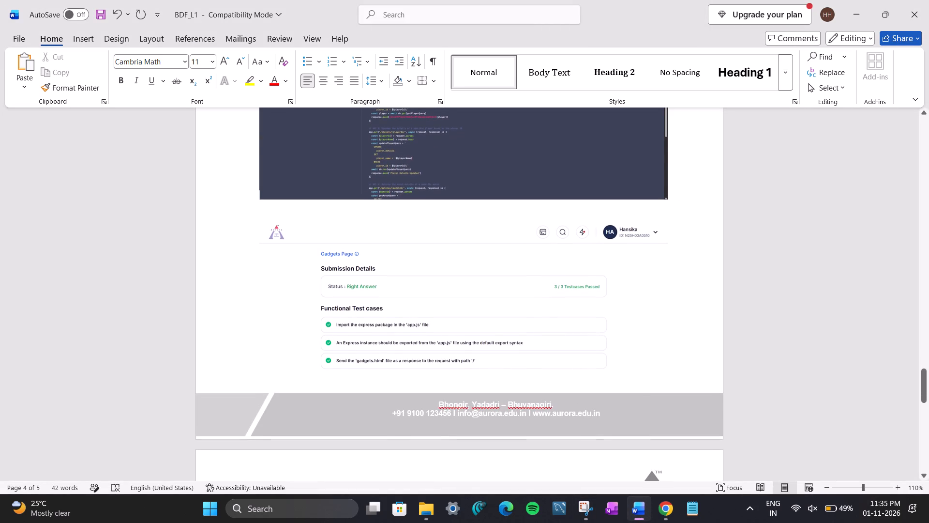
{"action": "left_click", "coordinate": [475, 304]}
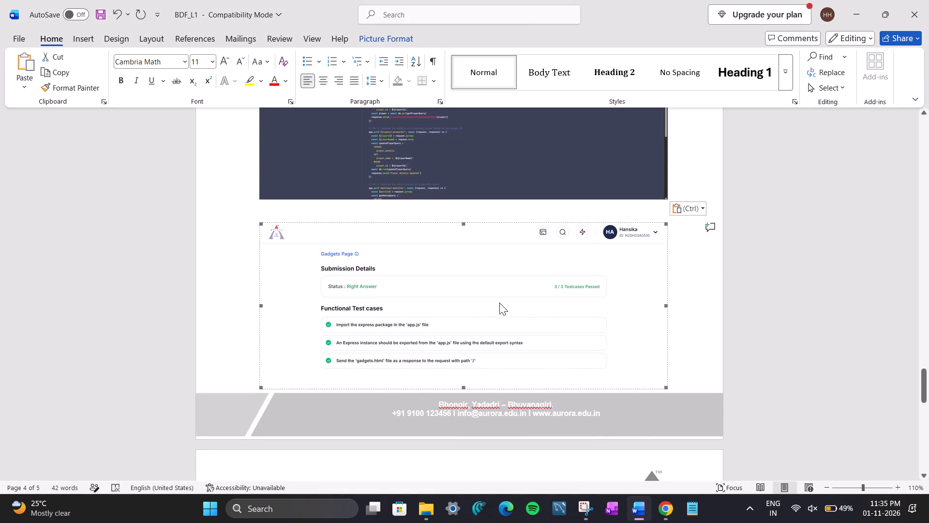
{"action": "key", "text": "BackSpace"}
In Chrome, show the end of the player-match-details app.js, with APIs 6 and 7, then snip the page area and copy it using Snipping Tool.
{"action": "left_click", "coordinate": [657, 509]}
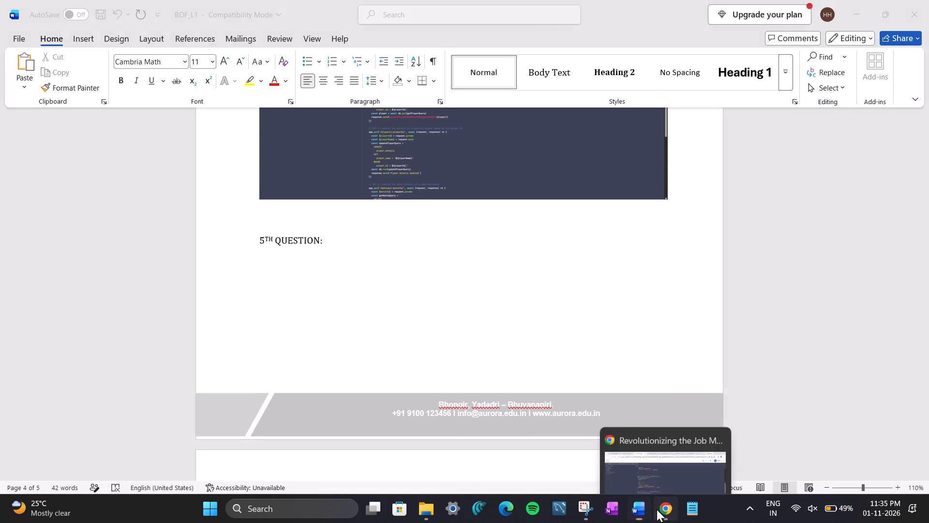
{"action": "scroll", "coordinate": [494, 369], "scroll_direction": "down", "scroll_amount": 14}
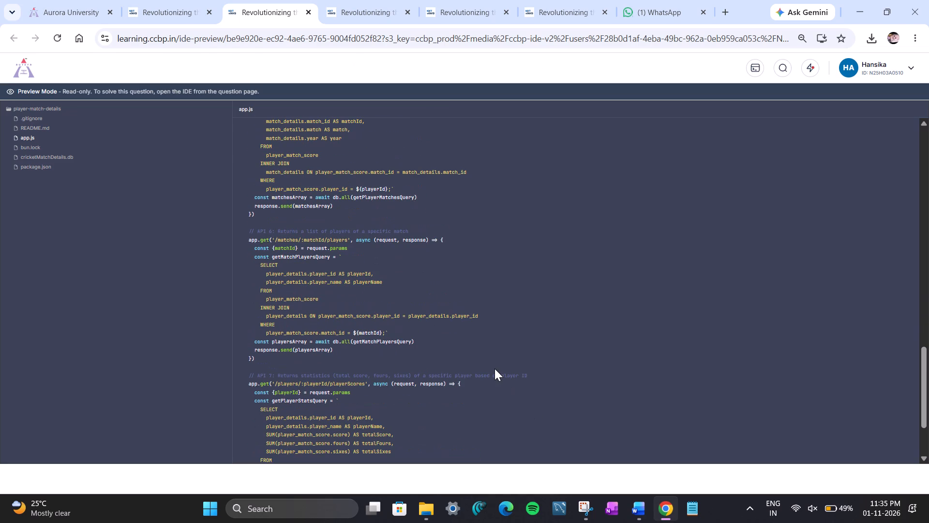
{"action": "left_click", "coordinate": [592, 506]}
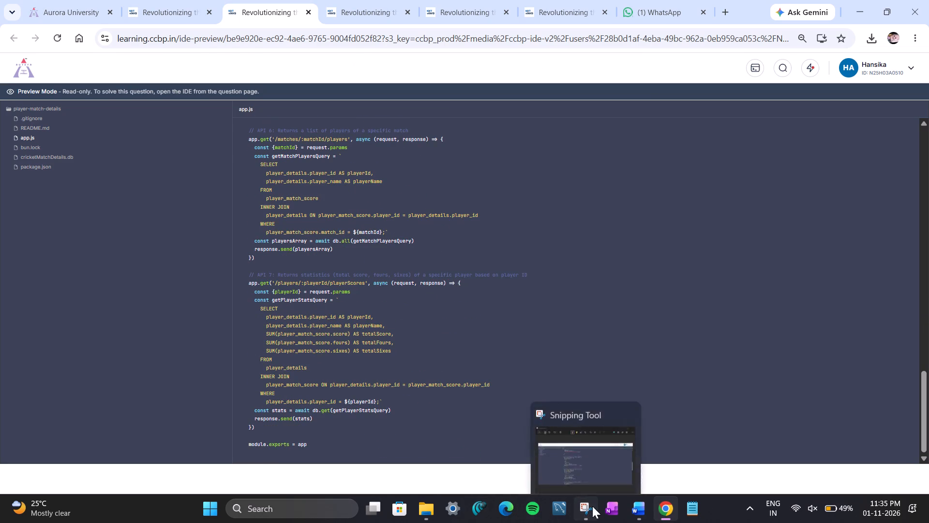
{"action": "left_click", "coordinate": [334, 208]}
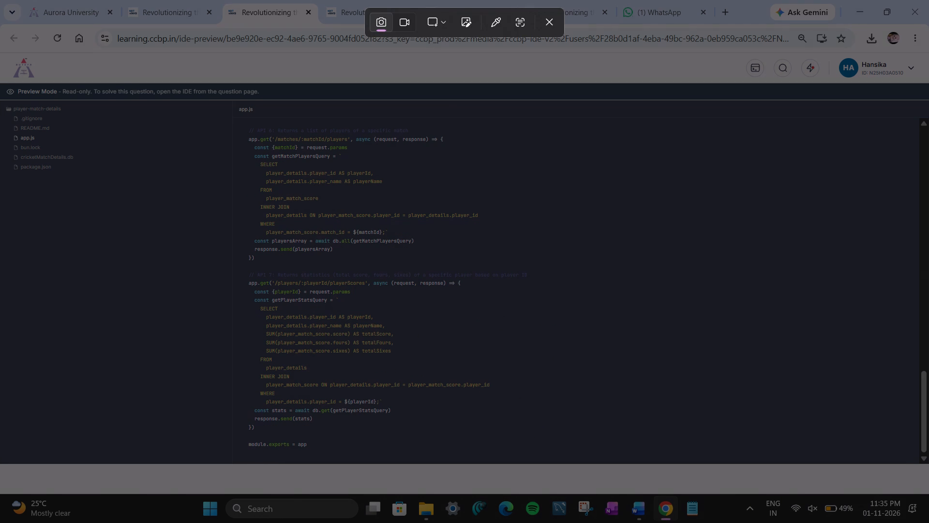
{"action": "left_click_drag", "start_coordinate": [0, 53], "coordinate": [738, 332]}
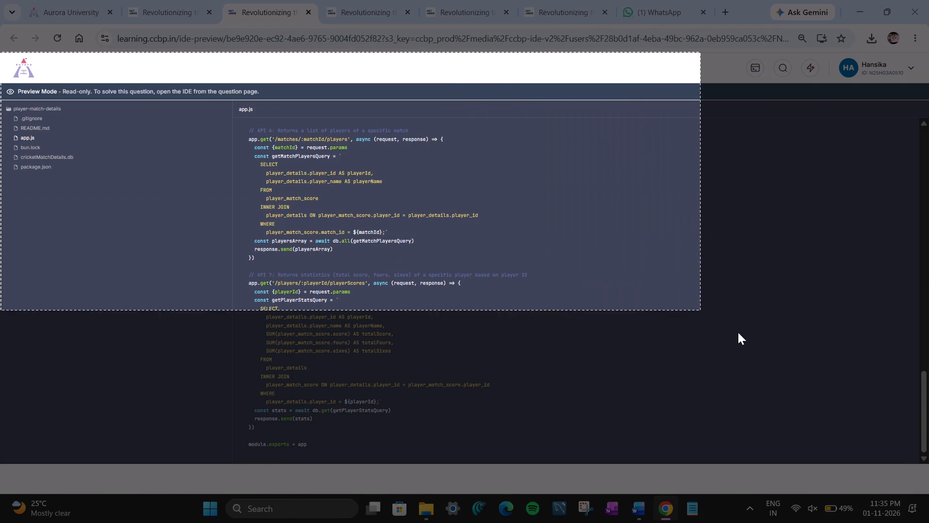
{"action": "left_click_drag", "start_coordinate": [738, 332], "coordinate": [928, 455]}
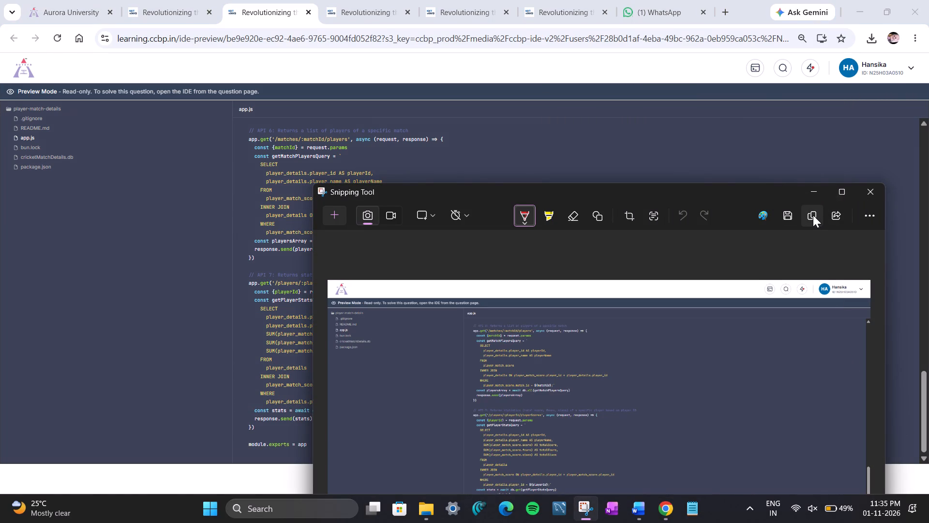
{"action": "left_click", "coordinate": [813, 215]}
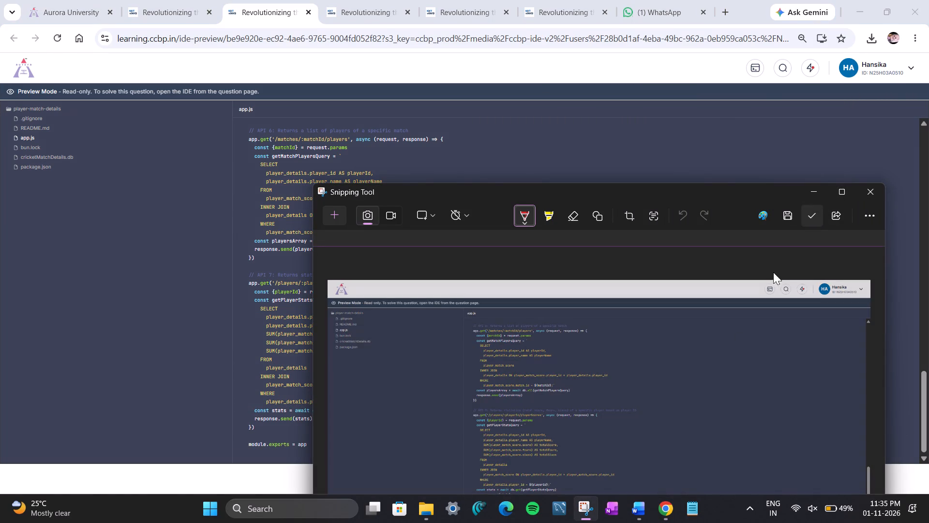
In the Word report, paste the capture of the end of app.js above the 5TH QUESTION heading.
{"action": "left_click", "coordinate": [644, 507]}
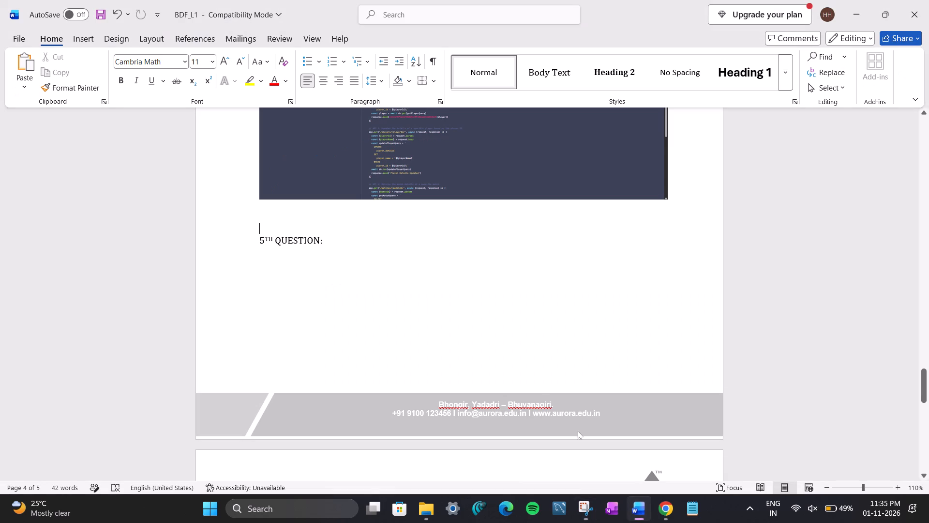
{"action": "key", "text": "ctrl+v"}
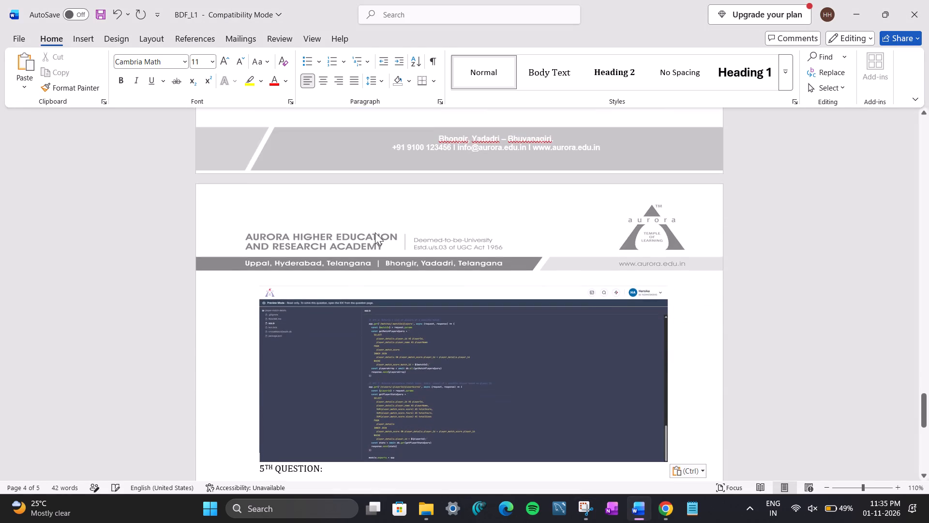
Delete the old get-a-string app.js and Get a String submission screenshots under the 5TH QUESTION heading.
{"action": "scroll", "coordinate": [375, 232], "scroll_direction": "up", "scroll_amount": 1}
{"action": "scroll", "coordinate": [375, 232], "scroll_direction": "down", "scroll_amount": 3}
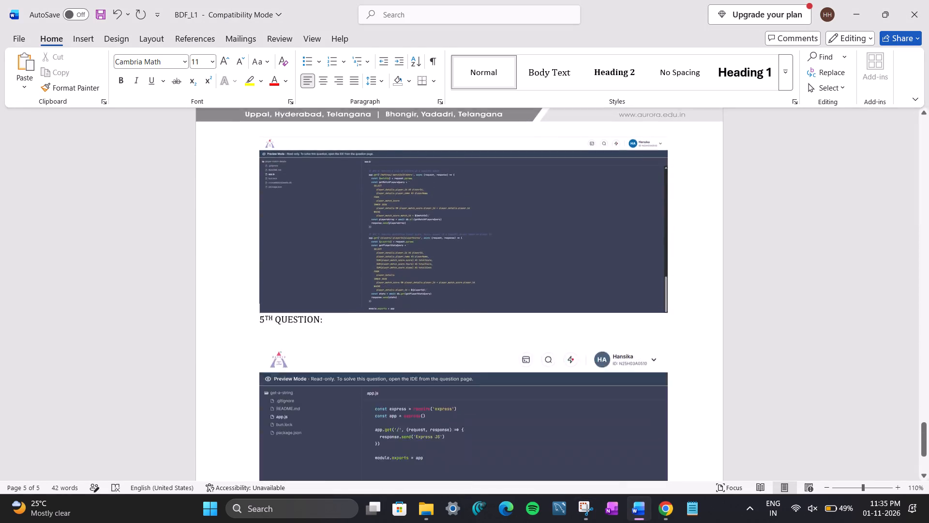
{"action": "scroll", "coordinate": [375, 232], "scroll_direction": "down", "scroll_amount": 1}
{"action": "left_click", "coordinate": [328, 207]}
{"action": "key", "text": "Delete"}
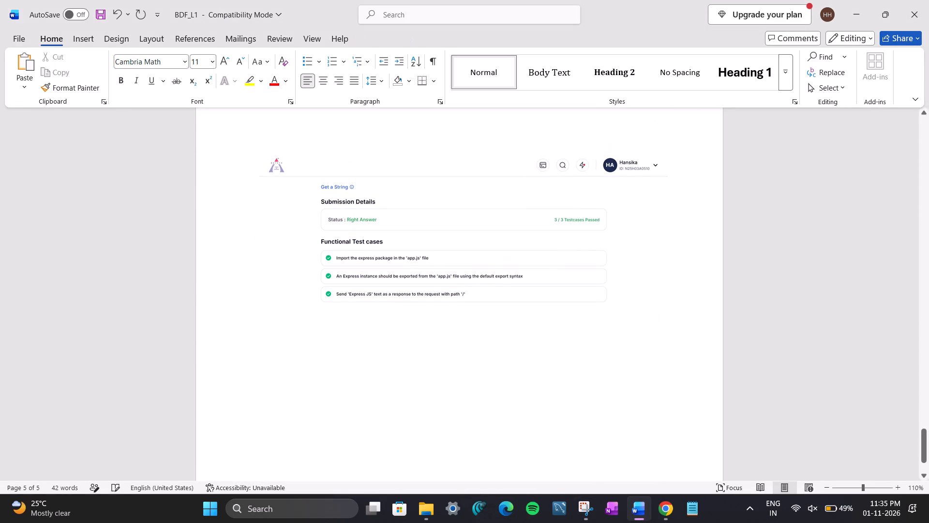
{"action": "left_click", "coordinate": [358, 258]}
{"action": "key", "text": "Delete"}
Delete the 5TH QUESTION heading text below the last app.js capture.
{"action": "scroll", "coordinate": [358, 258], "scroll_direction": "up", "scroll_amount": 2}
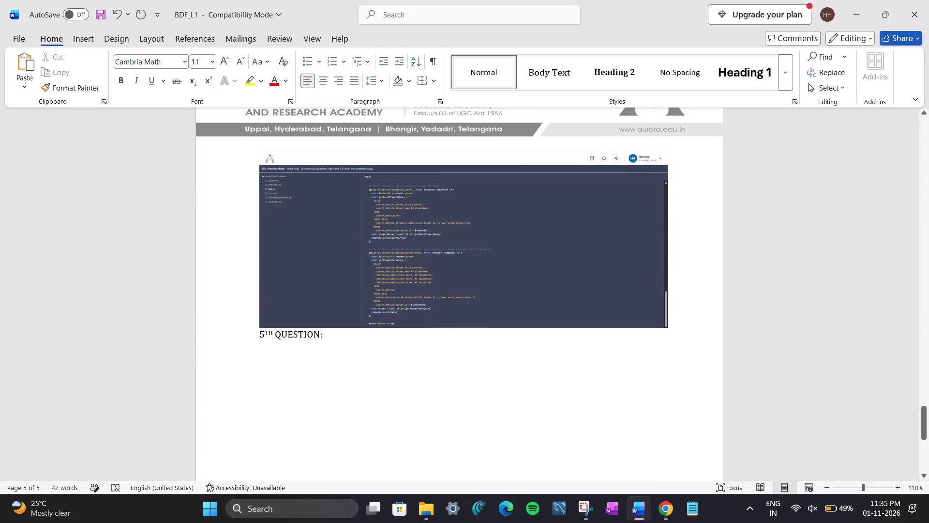
{"action": "left_click_drag", "start_coordinate": [343, 343], "coordinate": [260, 334]}
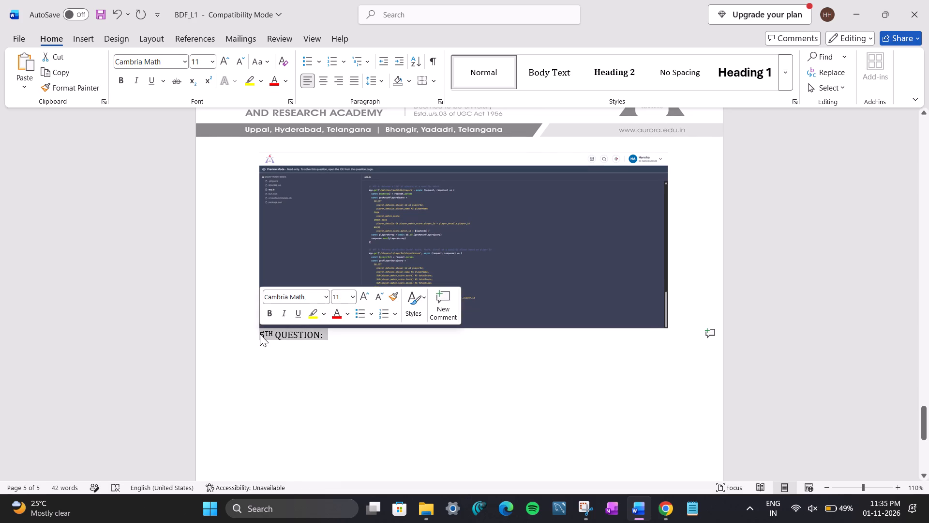
{"action": "key", "text": "BackSpace"}
Remove the empty line above the 4TH QUESTION heading in the Word report.
{"action": "scroll", "coordinate": [260, 334], "scroll_direction": "up", "scroll_amount": 5}
{"action": "scroll", "coordinate": [314, 367], "scroll_direction": "up", "scroll_amount": 2}
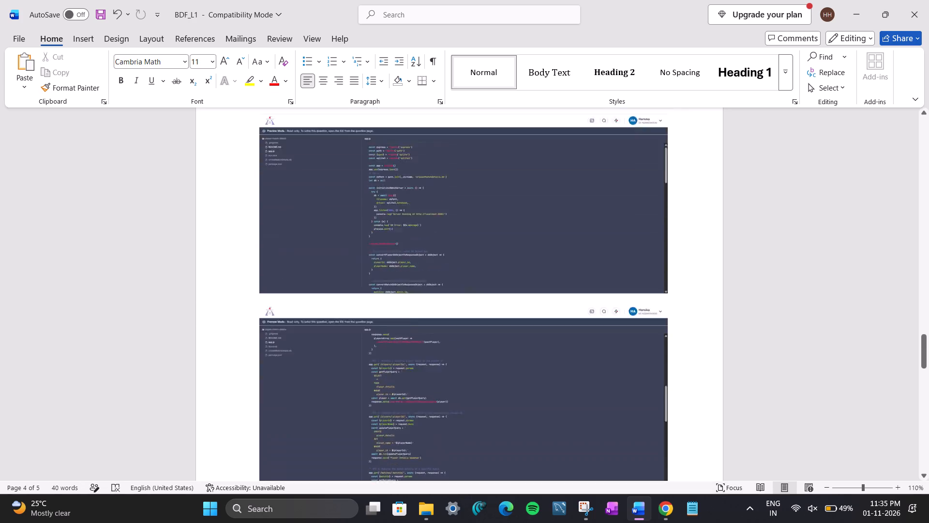
{"action": "scroll", "coordinate": [314, 367], "scroll_direction": "up", "scroll_amount": 1}
{"action": "left_click", "coordinate": [260, 220]}
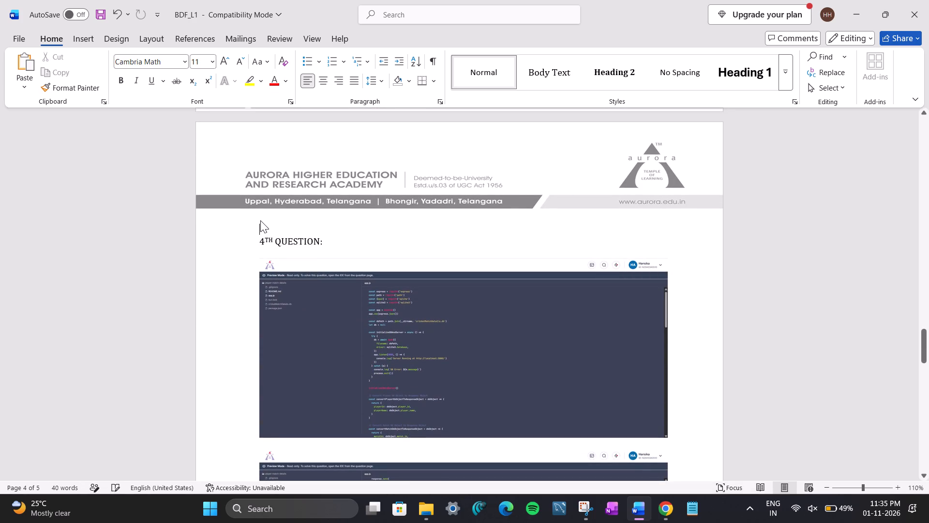
{"action": "key", "text": "BackSpace"}
Review the report's pages from the 4TH QUESTION captures back to the 1ST QUESTION and down to the last page.
{"action": "scroll", "coordinate": [268, 225], "scroll_direction": "right", "scroll_amount": 5}
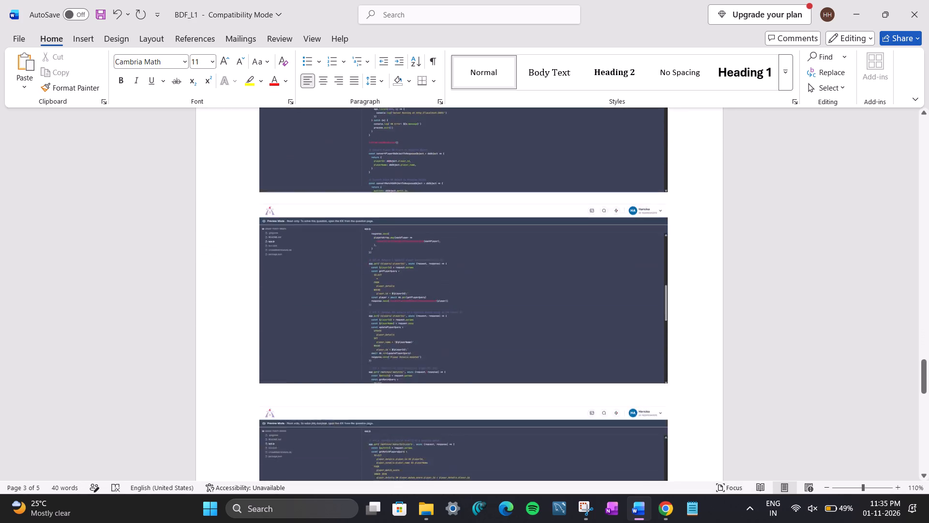
{"action": "scroll", "coordinate": [334, 305], "scroll_direction": "up", "scroll_amount": 7}
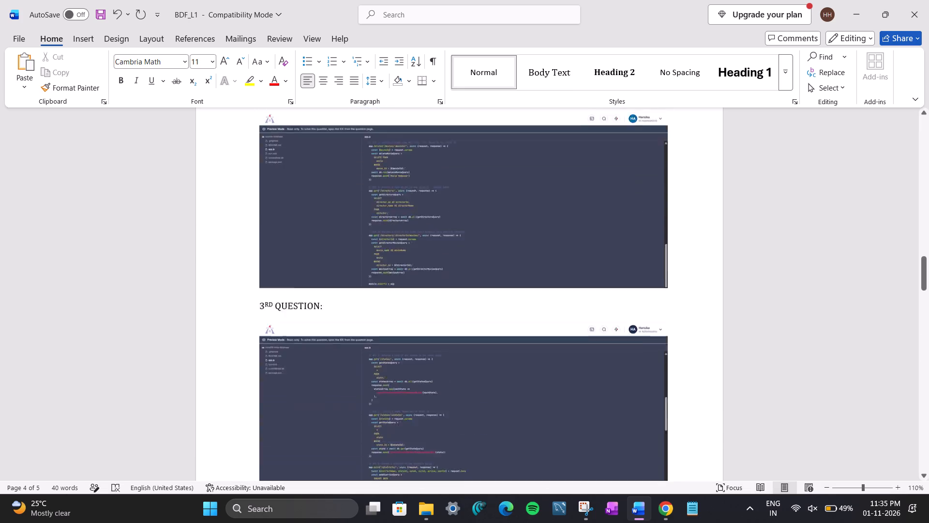
{"action": "scroll", "coordinate": [334, 305], "scroll_direction": "up", "scroll_amount": 1}
{"action": "scroll", "coordinate": [334, 305], "scroll_direction": "down", "scroll_amount": 2}
{"action": "scroll", "coordinate": [334, 305], "scroll_direction": "up", "scroll_amount": 3}
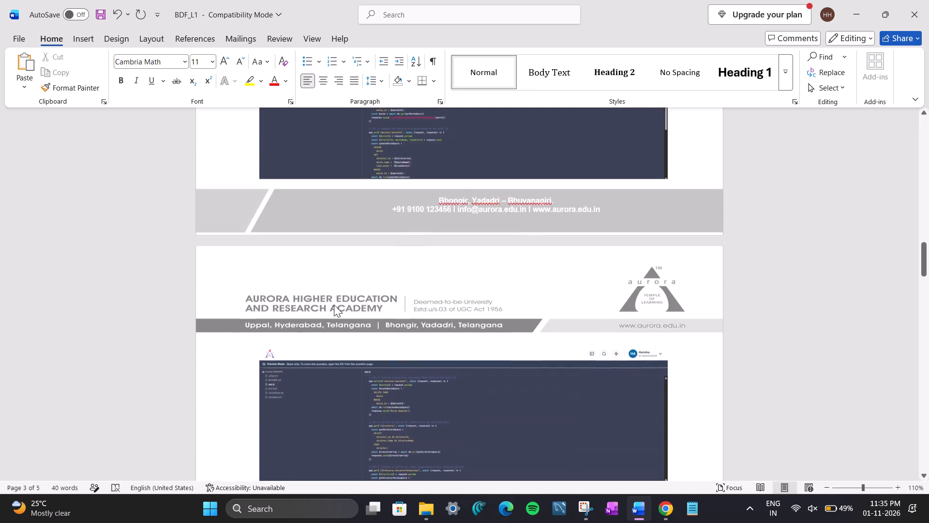
{"action": "scroll", "coordinate": [334, 305], "scroll_direction": "up", "scroll_amount": 10}
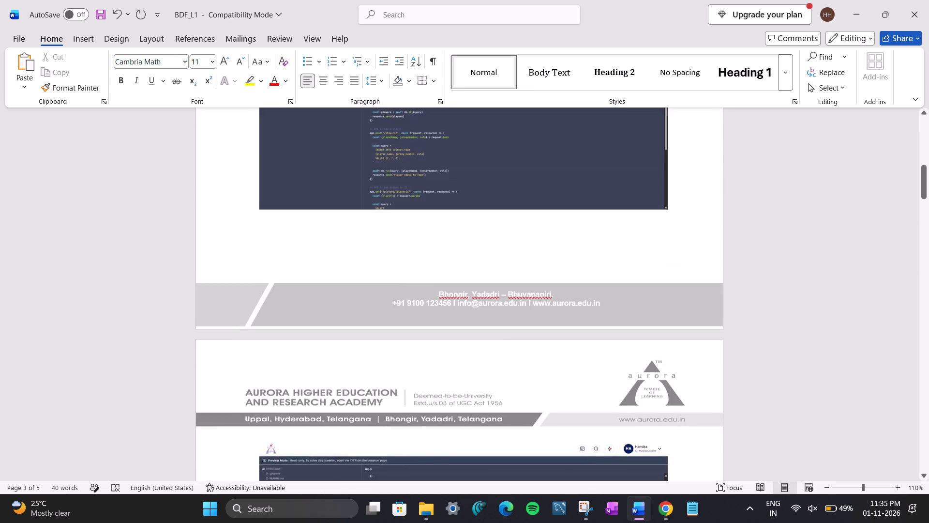
{"action": "scroll", "coordinate": [334, 305], "scroll_direction": "up", "scroll_amount": 2}
{"action": "scroll", "coordinate": [334, 305], "scroll_direction": "down", "scroll_amount": 1}
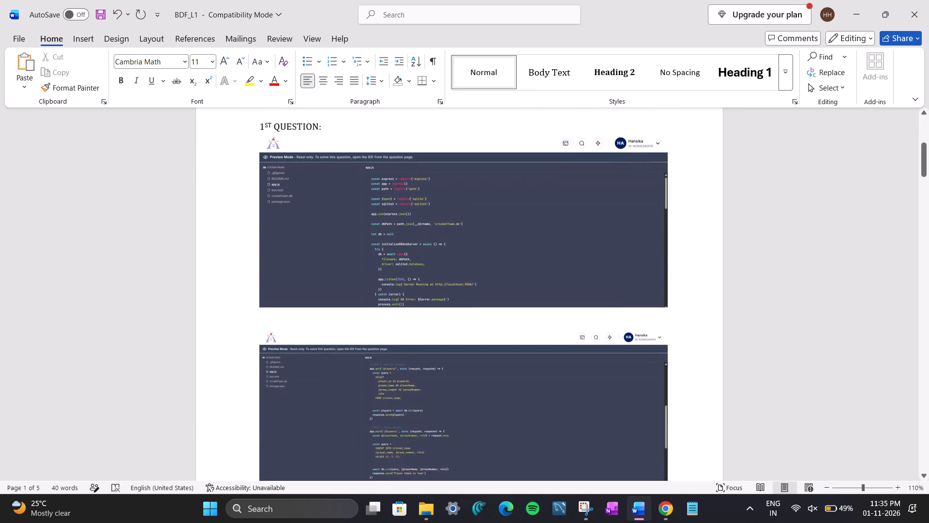
{"action": "scroll", "coordinate": [334, 305], "scroll_direction": "down", "scroll_amount": 13}
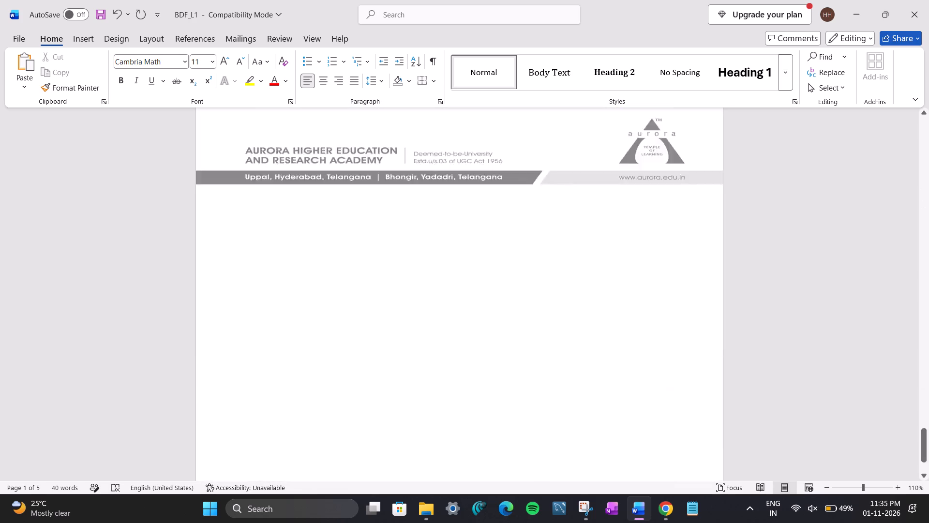
Delete the empty paragraphs after the final app.js capture to remove the blank last page.
{"action": "scroll", "coordinate": [334, 305], "scroll_direction": "down", "scroll_amount": 10}
{"action": "scroll", "coordinate": [334, 305], "scroll_direction": "up", "scroll_amount": 5}
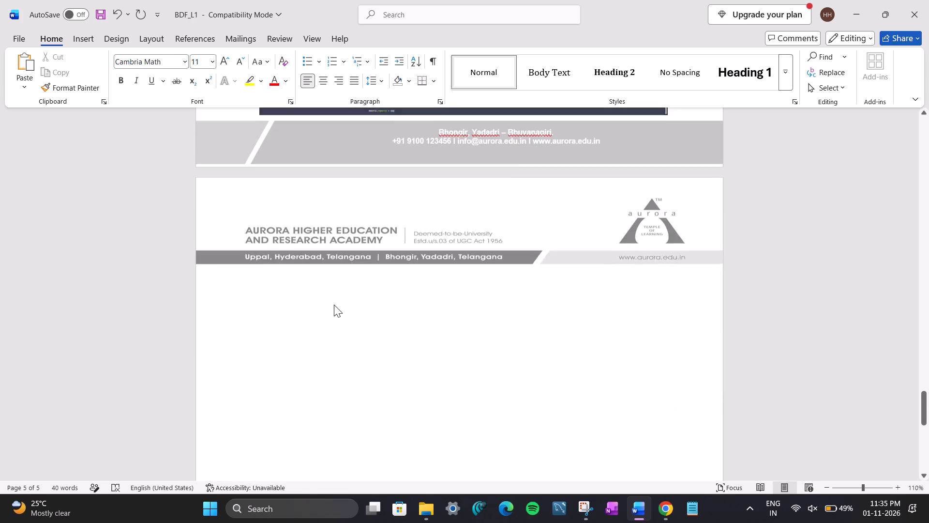
{"action": "scroll", "coordinate": [334, 305], "scroll_direction": "up", "scroll_amount": 1}
{"action": "scroll", "coordinate": [334, 305], "scroll_direction": "down", "scroll_amount": 1}
{"action": "left_click", "coordinate": [291, 293]}
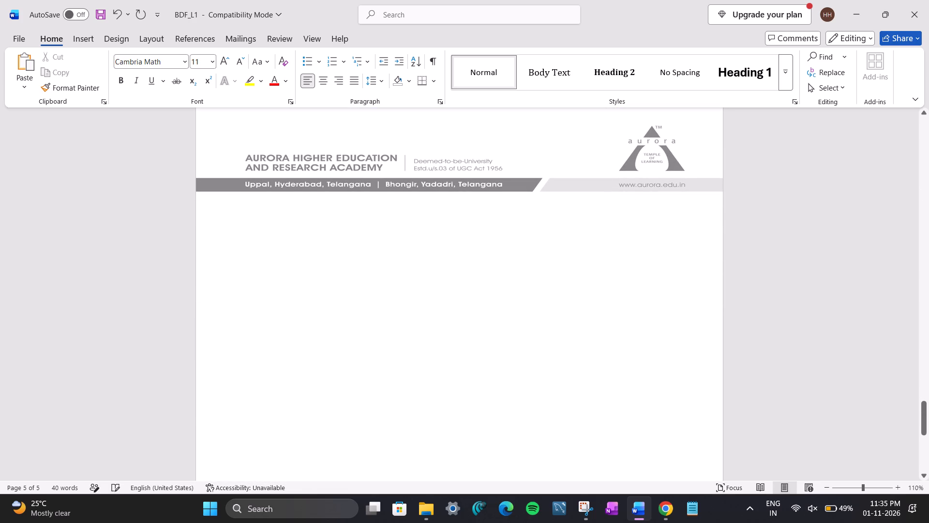
{"action": "key", "text": "BackSpace"}
{"action": "key", "text": "BackSpace"}
{"action": "key", "text": "BackSpace"}
{"action": "key", "text": "BackSpace"}
{"action": "key", "text": "BackSpace"}
{"action": "key", "text": "BackSpace"}
{"action": "key", "text": "BackSpace"}
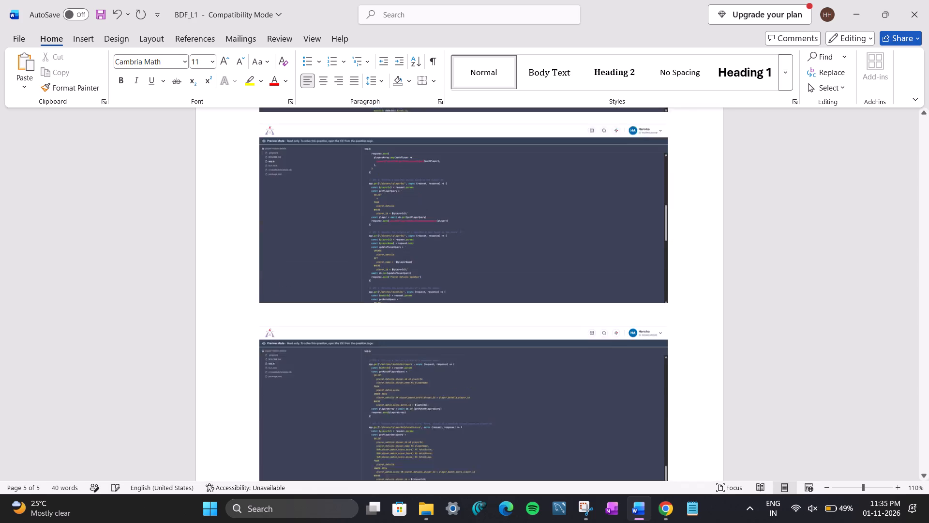
Print the whole report with Microsoft Print to PDF and choose the BDF folder on the Desktop as the destination.
{"action": "scroll", "coordinate": [291, 293], "scroll_direction": "down", "scroll_amount": 7}
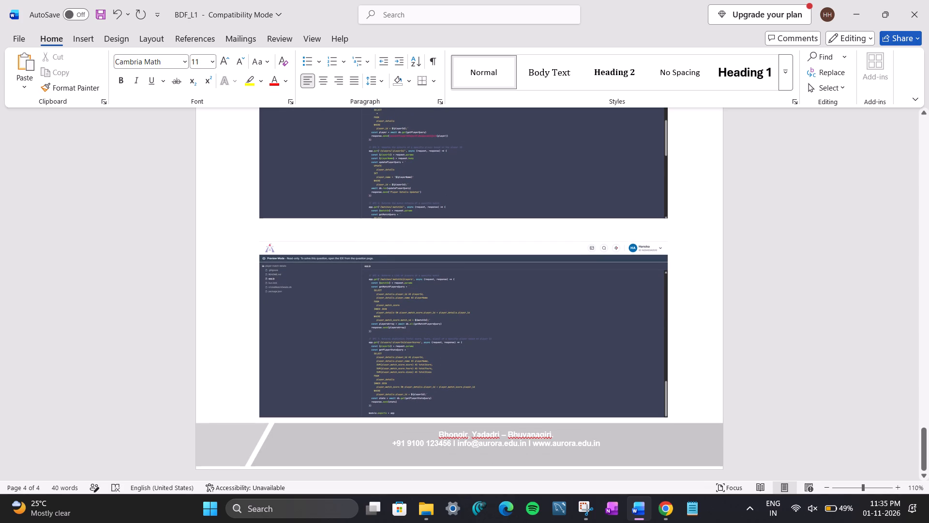
{"action": "scroll", "coordinate": [628, 344], "scroll_direction": "down", "scroll_amount": 3}
{"action": "scroll", "coordinate": [728, 324], "scroll_direction": "up", "scroll_amount": 2}
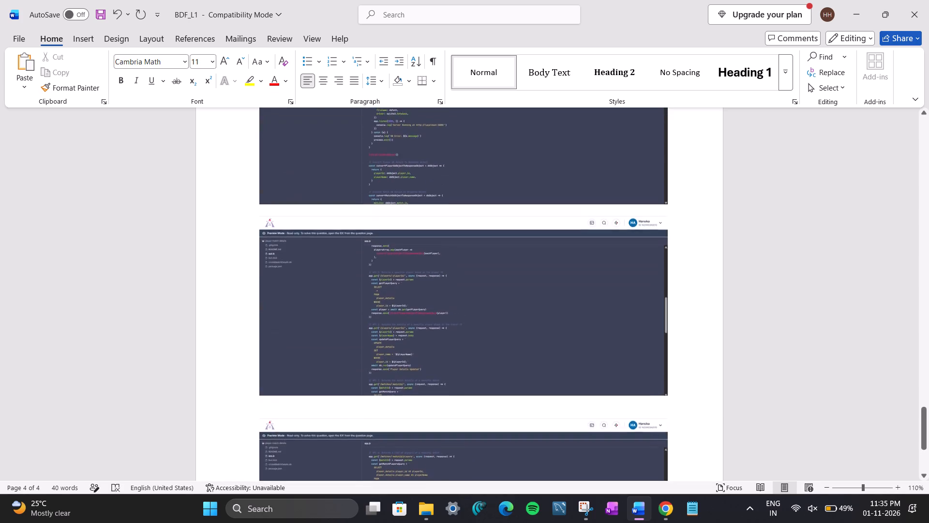
{"action": "scroll", "coordinate": [728, 324], "scroll_direction": "up", "scroll_amount": 16}
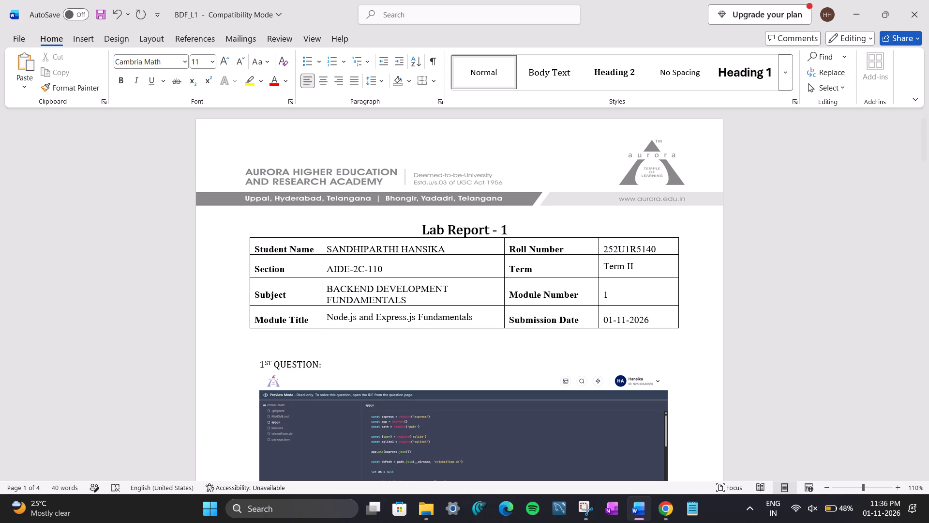
{"action": "key", "text": "ctrl+p"}
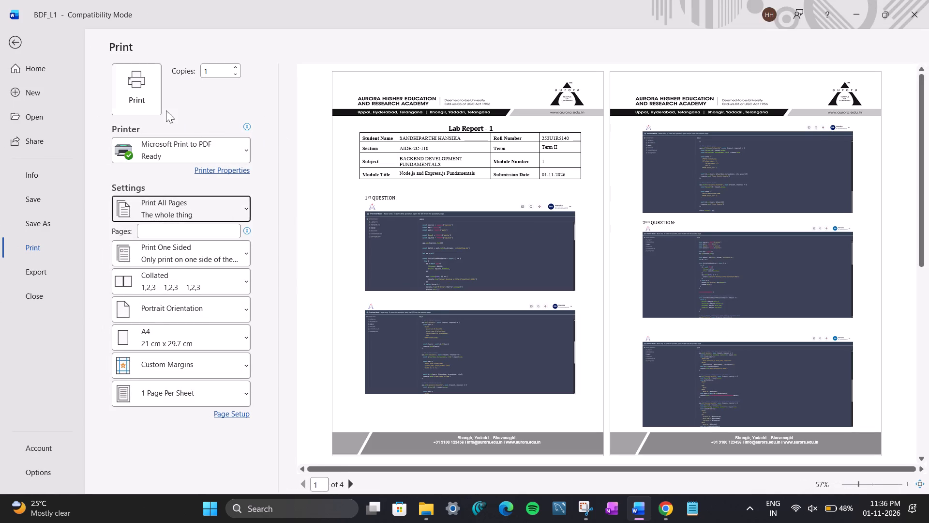
{"action": "left_click", "coordinate": [135, 96]}
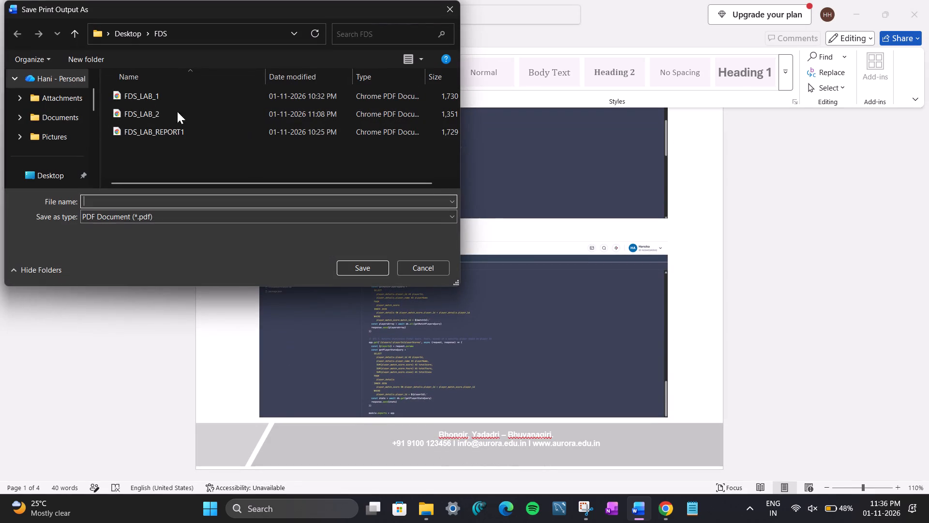
{"action": "scroll", "coordinate": [57, 97], "scroll_direction": "up", "scroll_amount": 6}
{"action": "double_click", "coordinate": [44, 84]}
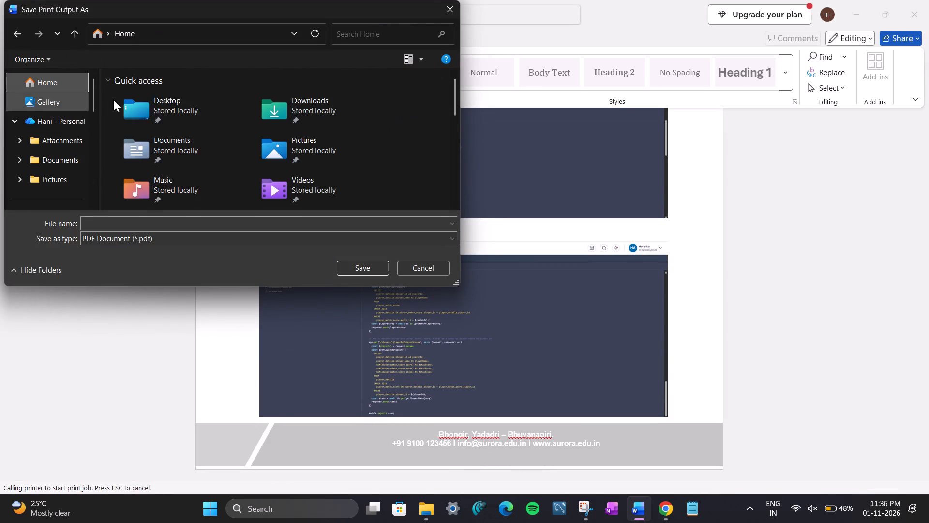
{"action": "double_click", "coordinate": [182, 112]}
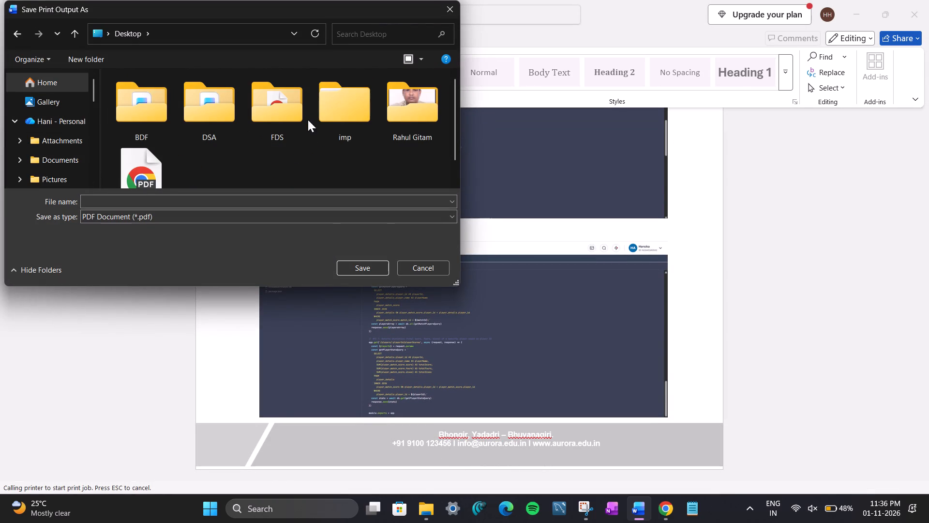
{"action": "double_click", "coordinate": [158, 119]}
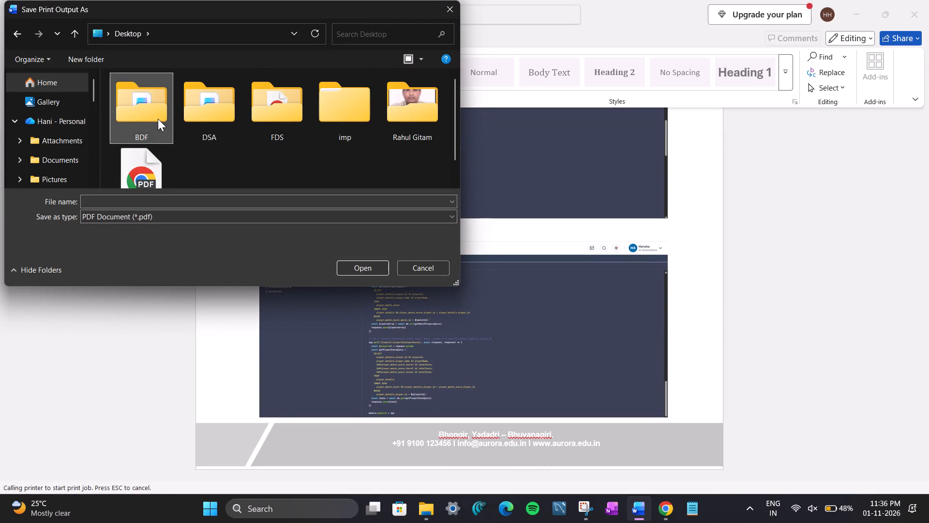
Name the PDF BDF_LAB_2.pdf and save it in the BDF folder.
{"action": "left_click", "coordinate": [206, 198]}
{"action": "key", "text": "b"}
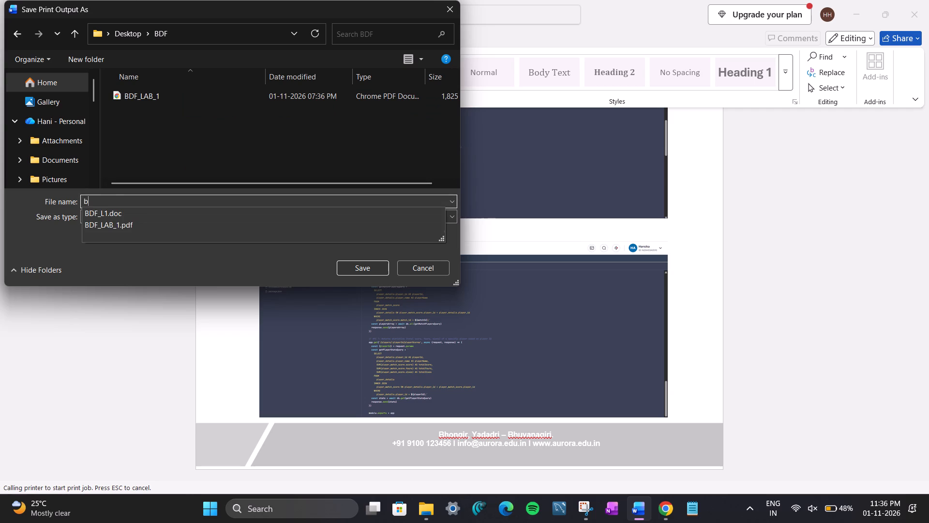
{"action": "key", "text": "Down"}
{"action": "key", "text": "Down"}
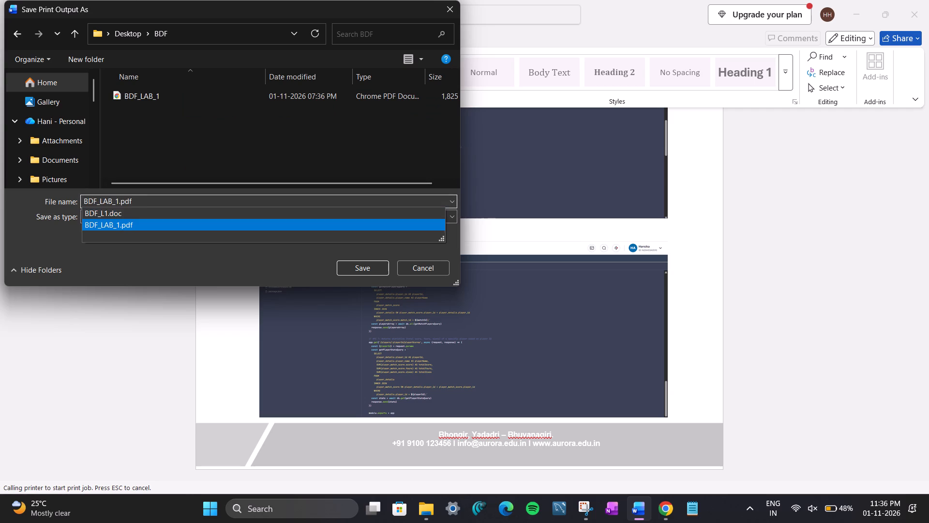
{"action": "key", "text": "Left"}
{"action": "key", "text": "Left"}
{"action": "key", "text": "Left"}
{"action": "key", "text": "Left"}
{"action": "key", "text": "BackSpace"}
{"action": "key", "text": "2"}
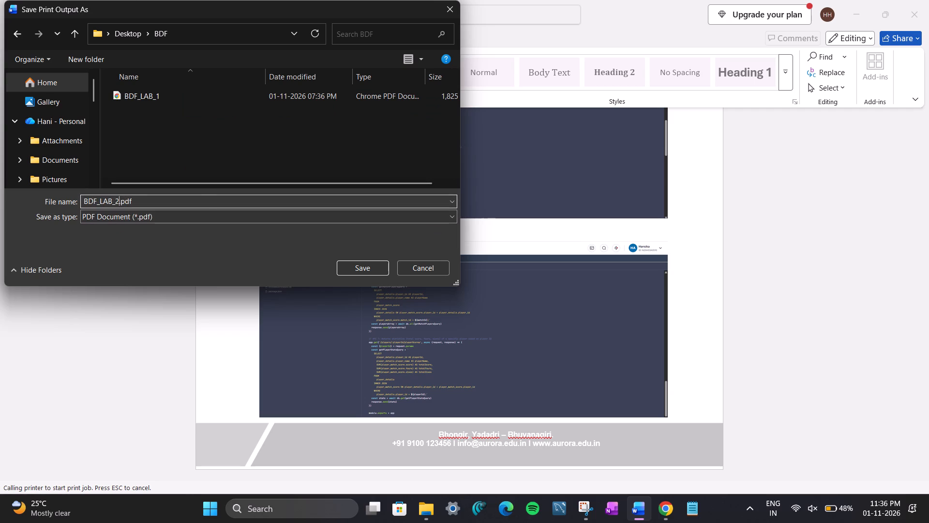
{"action": "key", "text": "Return"}
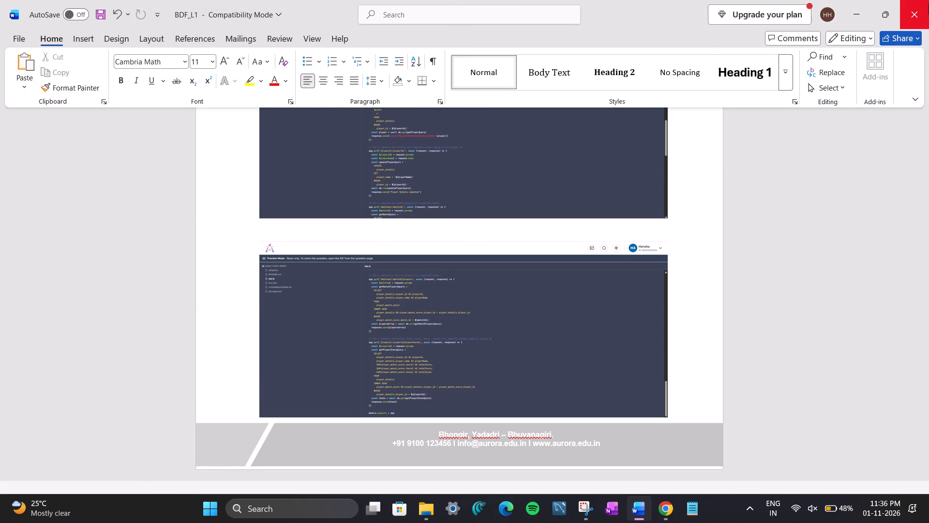
Close the BDF_L1 report in Word.
{"action": "left_click", "coordinate": [928, 3]}
{"action": "left_click", "coordinate": [513, 338]}
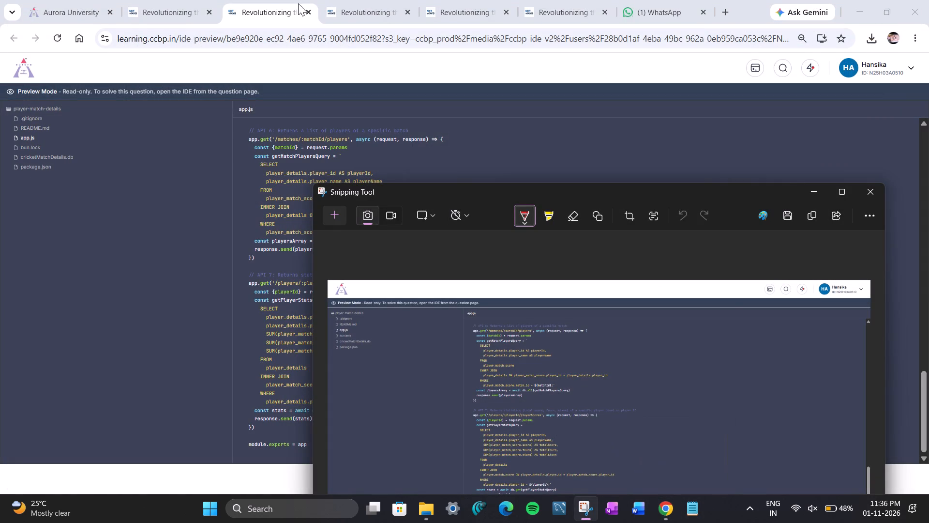
In Chrome, close the finished coding practice and app.js preview tabs, leaving the Player Match Scores question page, while keeping the Aurora University tab.
{"action": "left_click", "coordinate": [94, 0]}
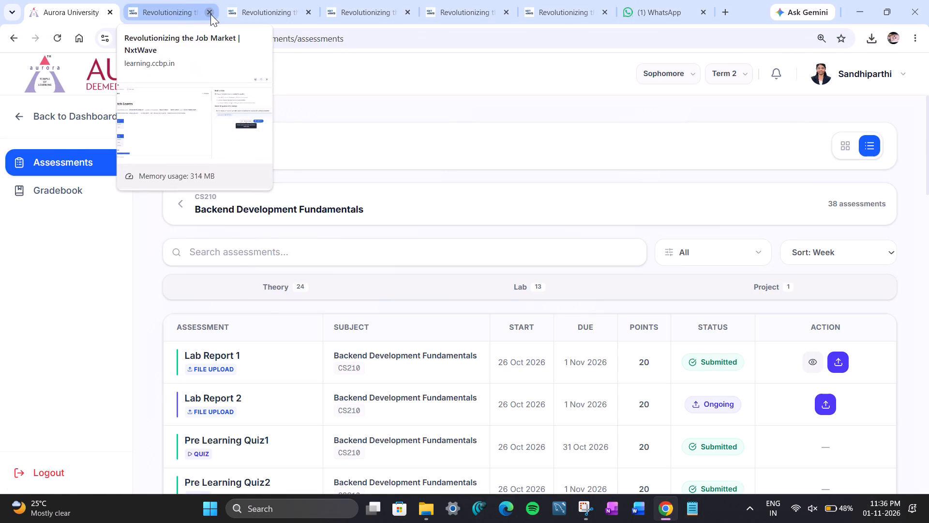
{"action": "triple_click", "coordinate": [210, 14]}
{"action": "left_click", "coordinate": [210, 14]}
{"action": "left_click_drag", "start_coordinate": [210, 14], "coordinate": [518, 110]}
{"action": "left_click", "coordinate": [518, 110]}
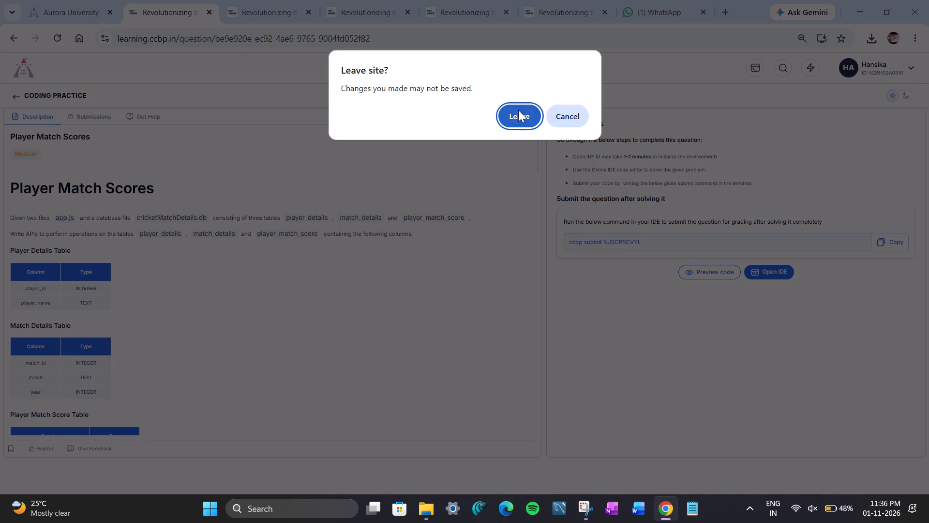
{"action": "left_click", "coordinate": [244, 8]}
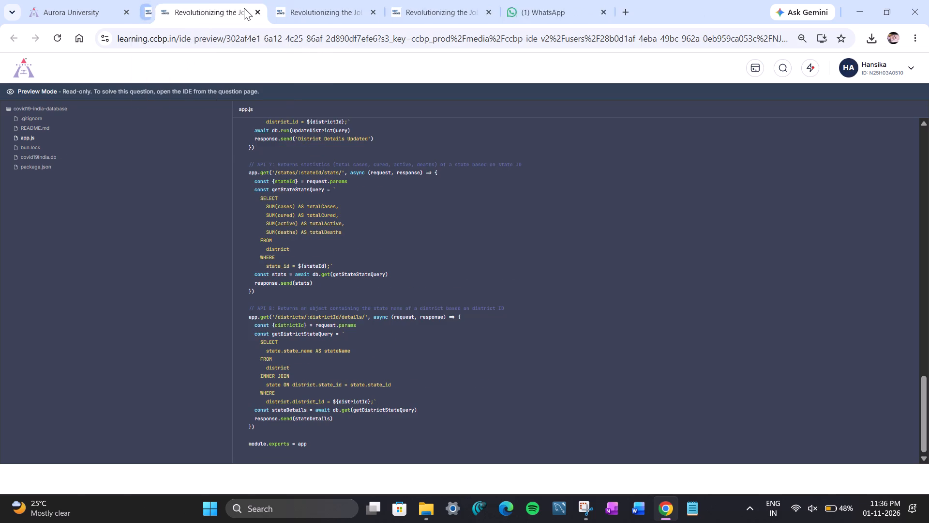
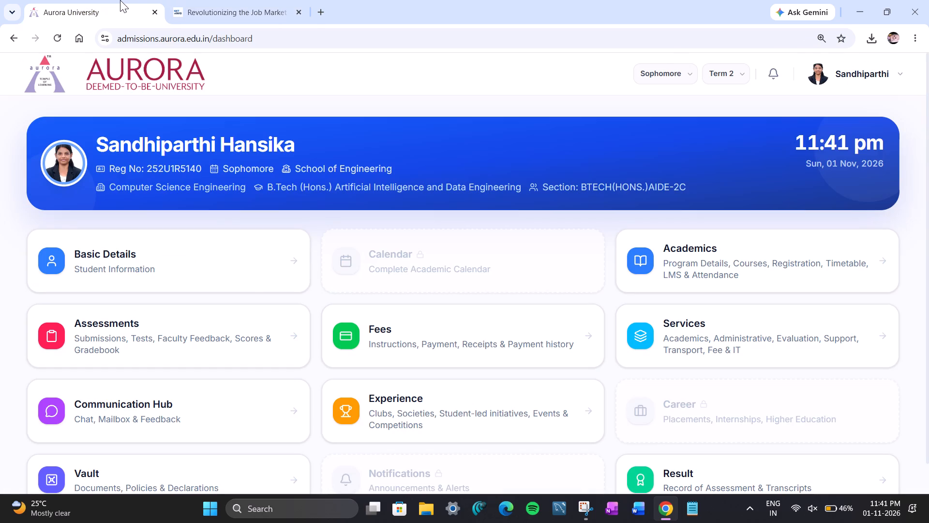
Switch to the learning portal and go from its Curriculum page to the Home page.
{"action": "left_click", "coordinate": [282, 0]}
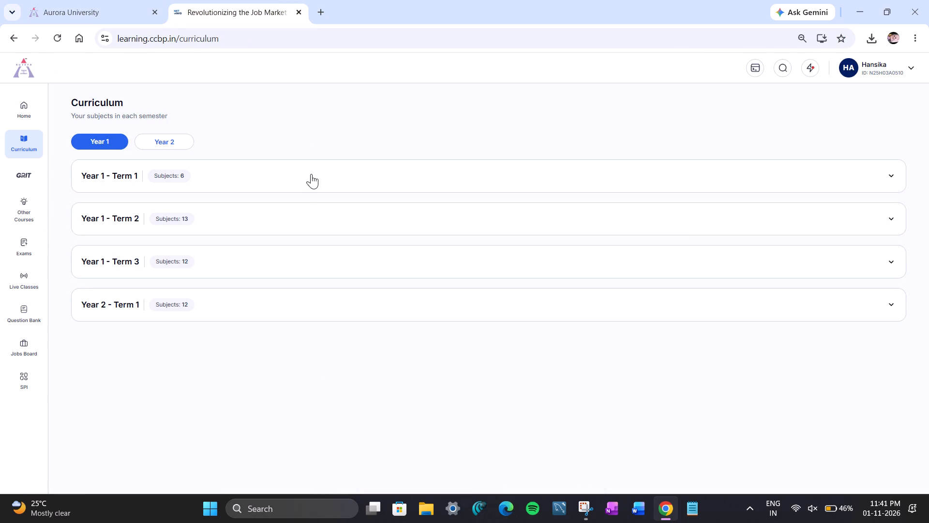
{"action": "left_click", "coordinate": [74, 0]}
{"action": "left_click", "coordinate": [266, 1]}
{"action": "left_click", "coordinate": [29, 108]}
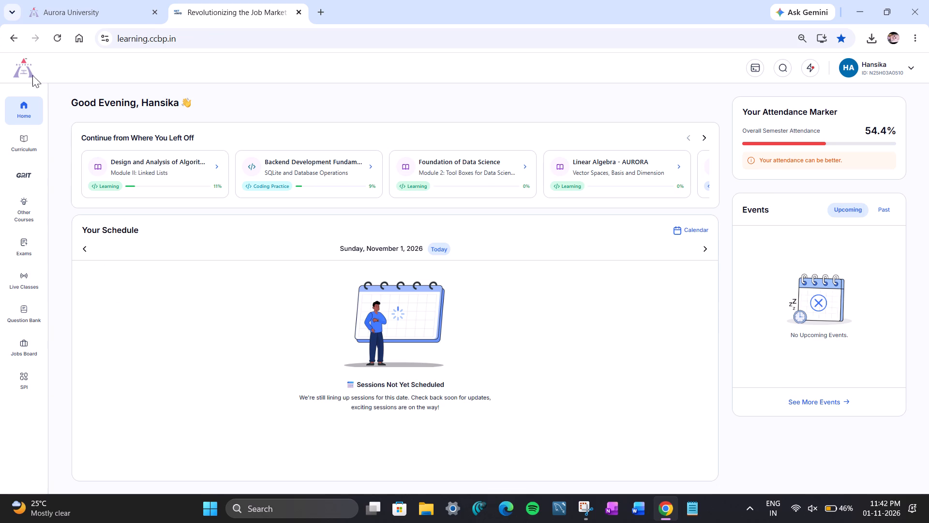
Return to the Aurora University portal, view the Assessments course overview, and go back to the dashboard.
{"action": "left_click", "coordinate": [99, 0]}
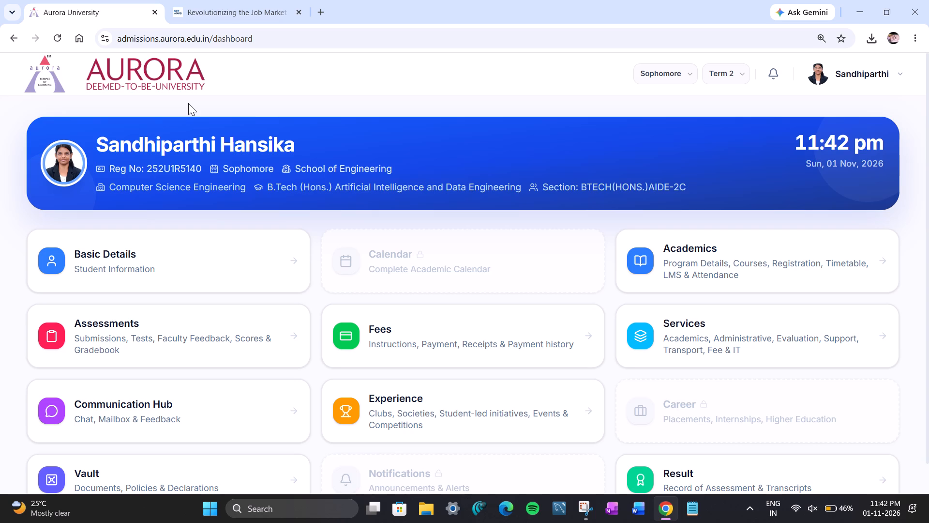
{"action": "left_click", "coordinate": [214, 0]}
{"action": "left_click", "coordinate": [82, 5]}
{"action": "left_click", "coordinate": [163, 354]}
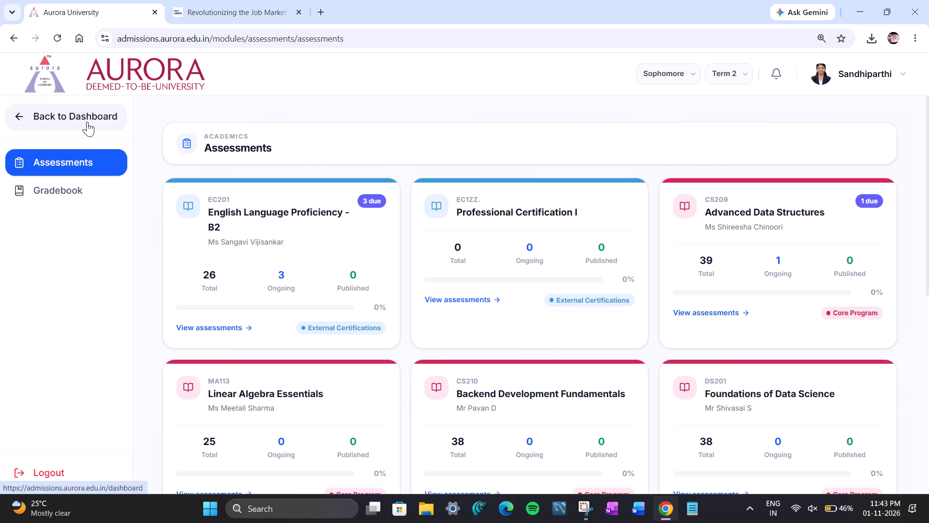
{"action": "left_click", "coordinate": [63, 112]}
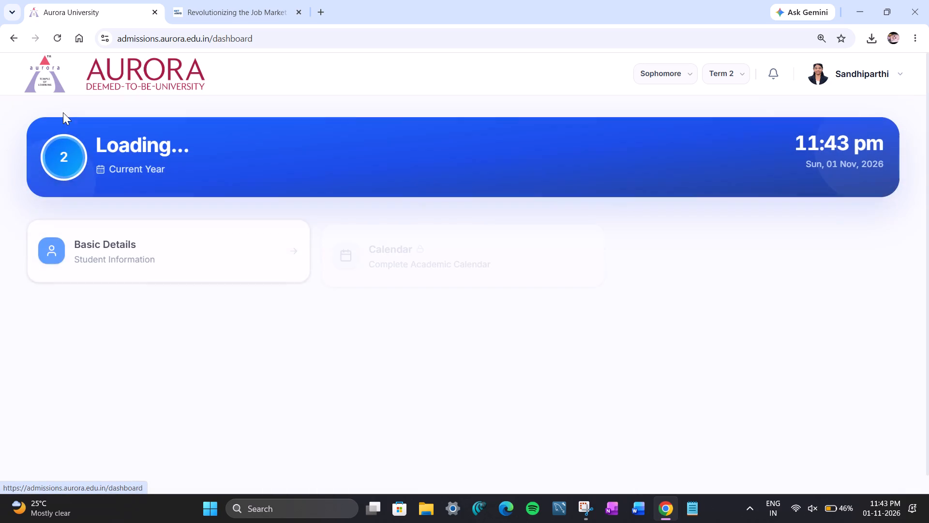
{"action": "left_click", "coordinate": [158, 339]}
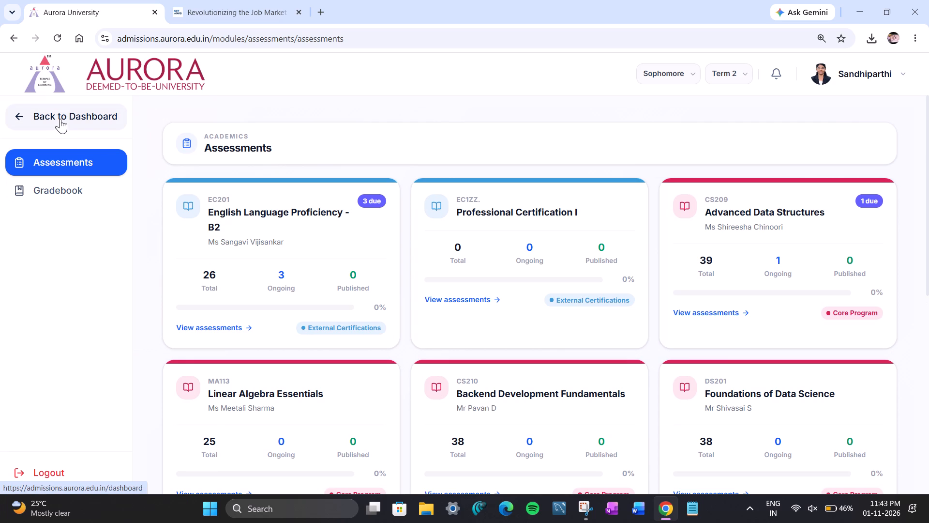
{"action": "left_click", "coordinate": [60, 119]}
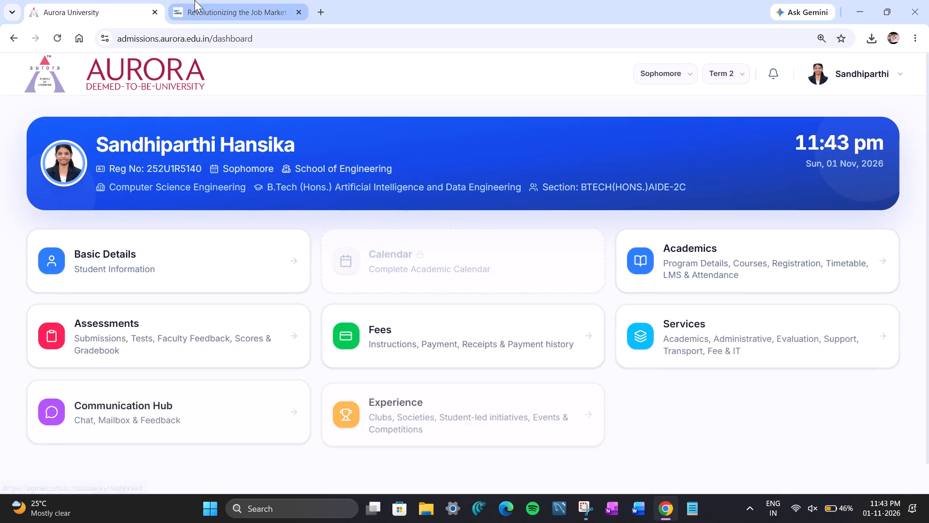
Open a new blank browser tab beside the Aurora University and learning portal tabs.
{"action": "left_click", "coordinate": [323, 5]}
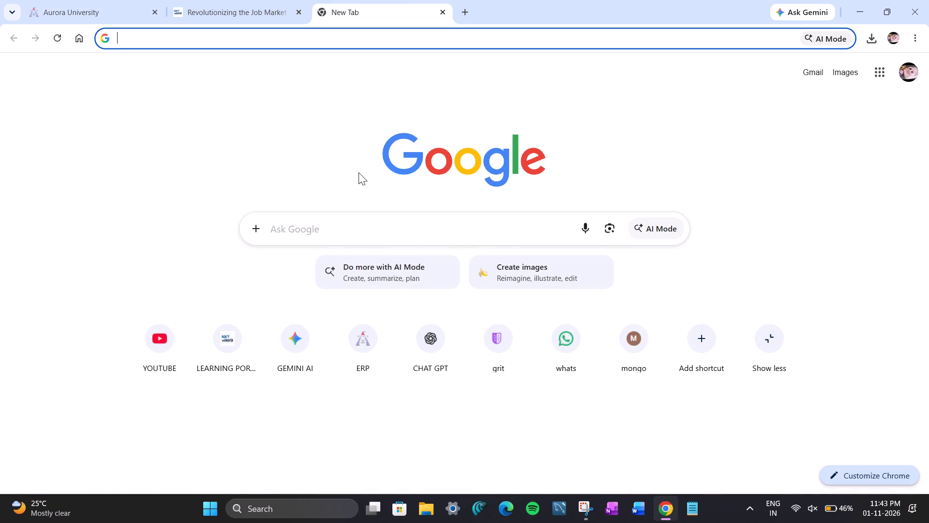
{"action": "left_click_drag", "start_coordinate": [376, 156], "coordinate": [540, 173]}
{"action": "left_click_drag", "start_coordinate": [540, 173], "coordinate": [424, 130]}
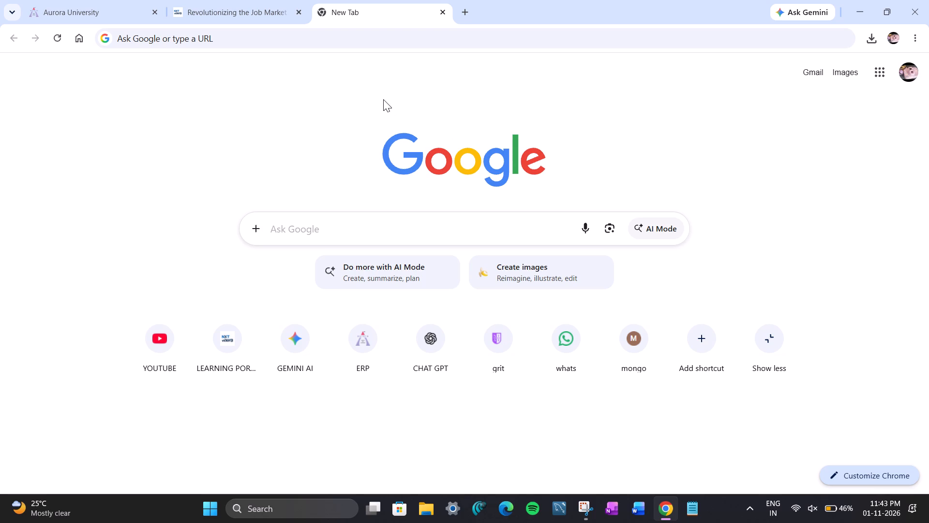
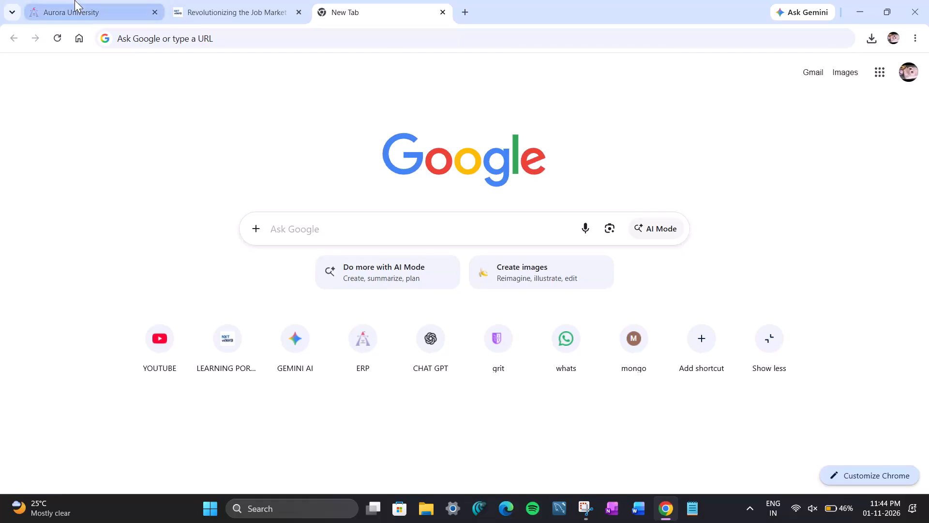
Leave the browser for the desktop and launch the Kuro application.
{"action": "left_click", "coordinate": [249, 4]}
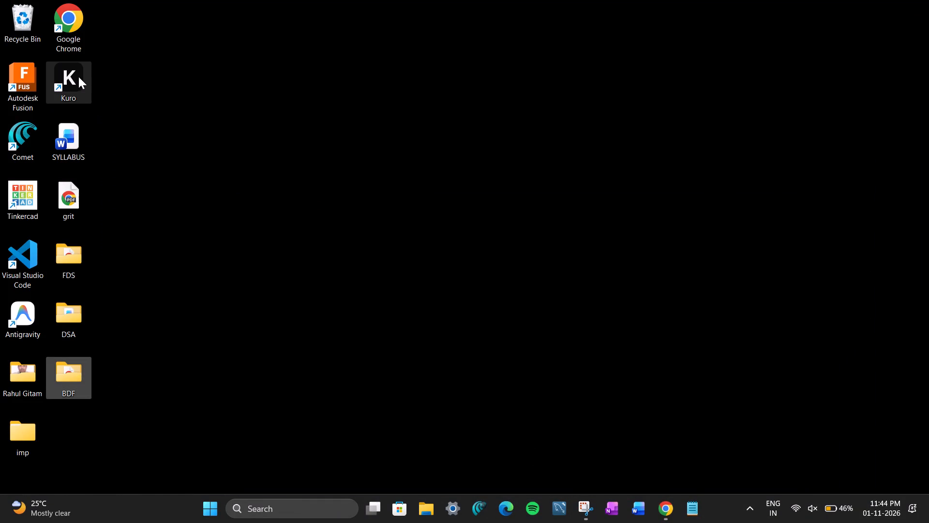
{"action": "double_click", "coordinate": [78, 77]}
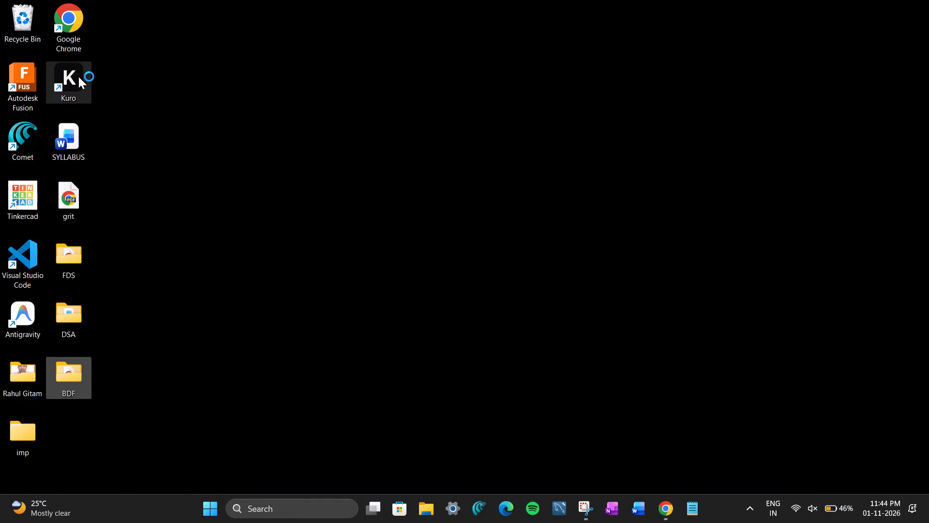
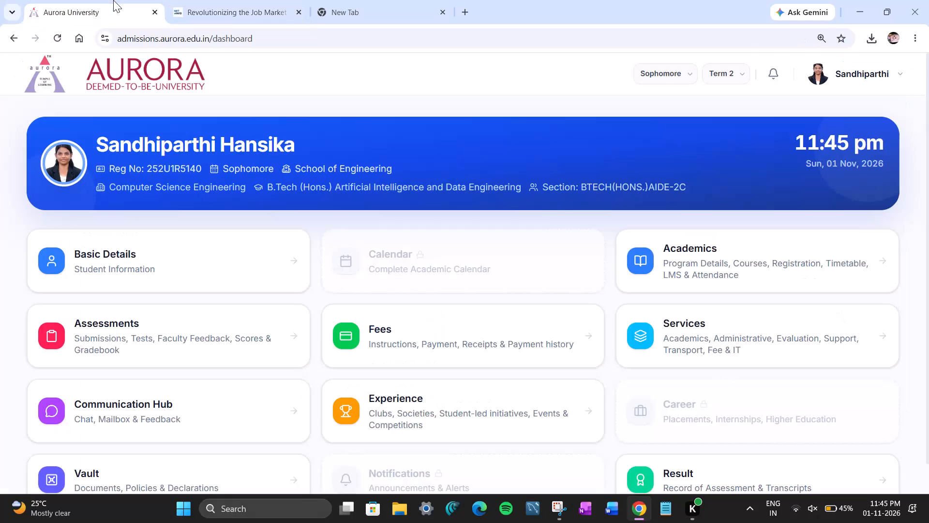
Return to the Aurora University portal and open the Advanced Data Structures course in its assessments section.
{"action": "left_click", "coordinate": [420, 0]}
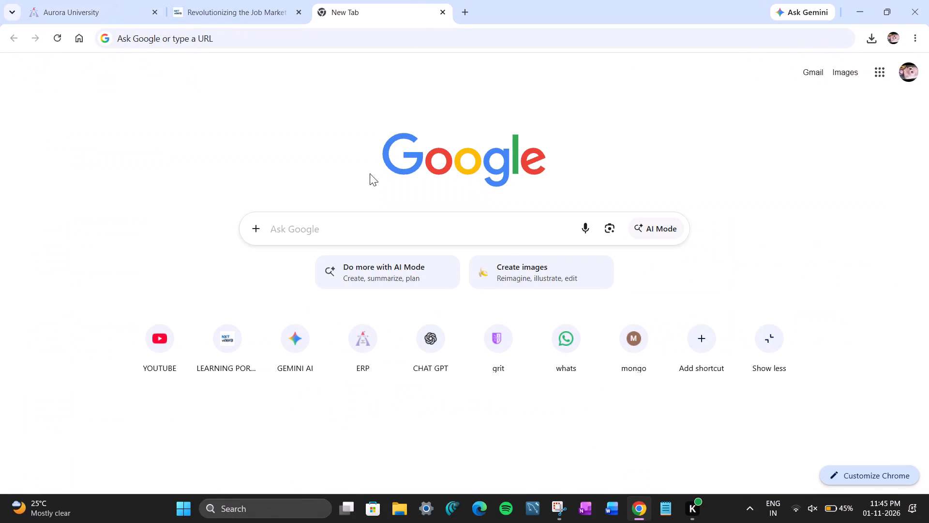
{"action": "left_click", "coordinate": [223, 0]}
{"action": "left_click", "coordinate": [122, 0]}
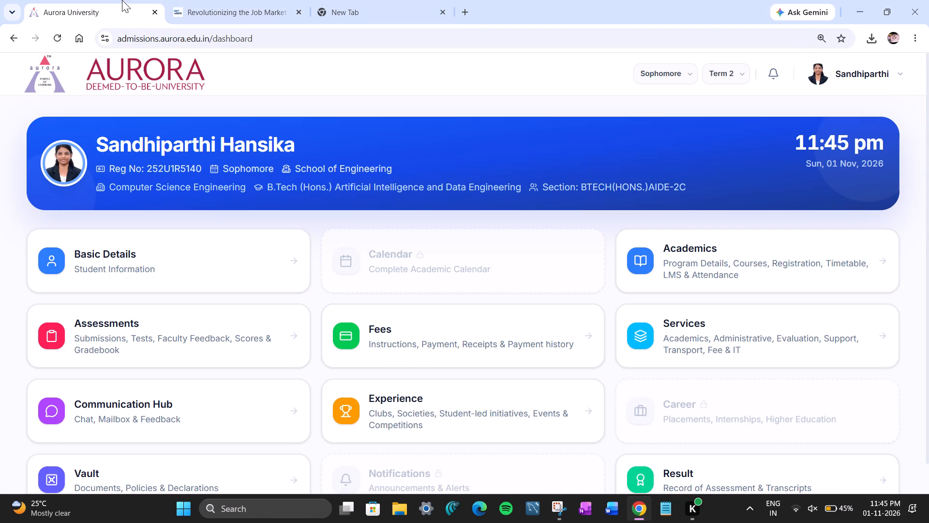
{"action": "left_click", "coordinate": [200, 352]}
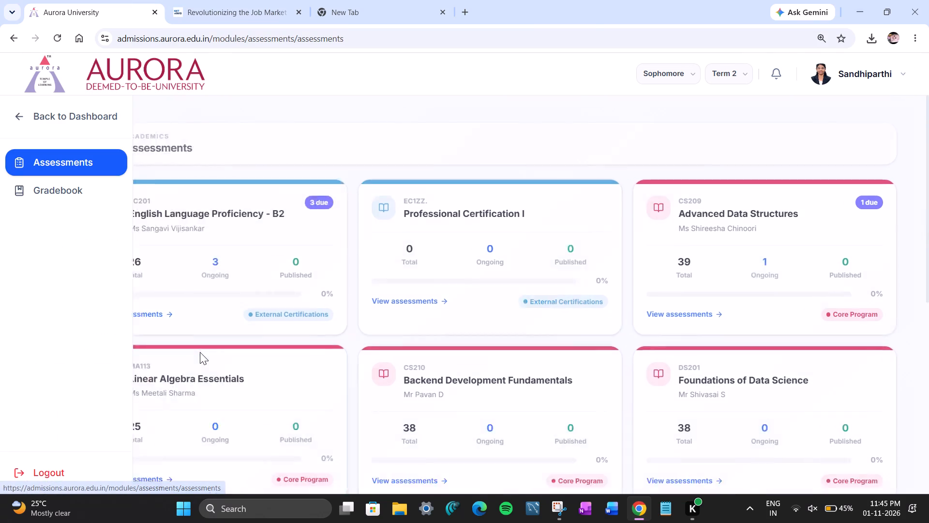
{"action": "scroll", "coordinate": [404, 318], "scroll_direction": "down", "scroll_amount": 4}
{"action": "scroll", "coordinate": [404, 318], "scroll_direction": "up", "scroll_amount": 2}
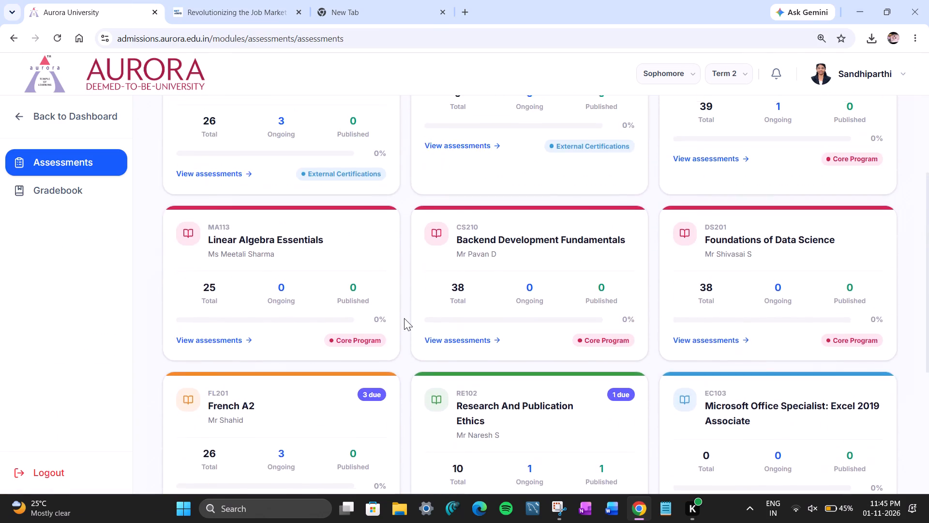
{"action": "scroll", "coordinate": [404, 318], "scroll_direction": "up", "scroll_amount": 2}
{"action": "left_click", "coordinate": [728, 232]}
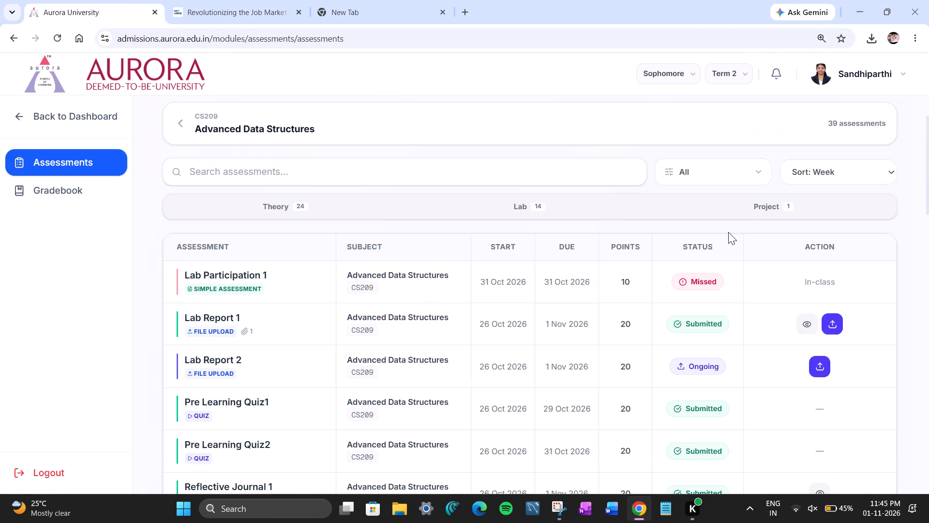
View the details of Lab Report 2 in the Advanced Data Structures assessments and close them.
{"action": "left_click", "coordinate": [471, 360]}
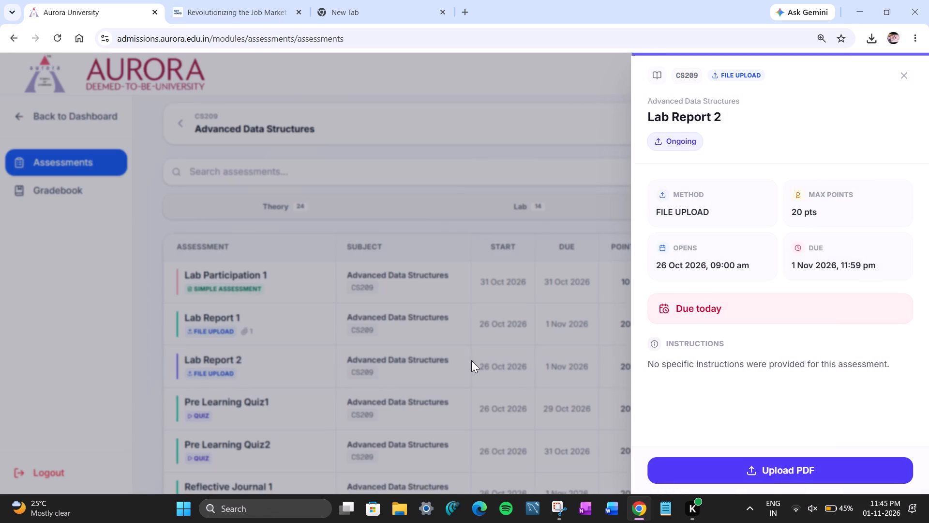
{"action": "left_click", "coordinate": [907, 78]}
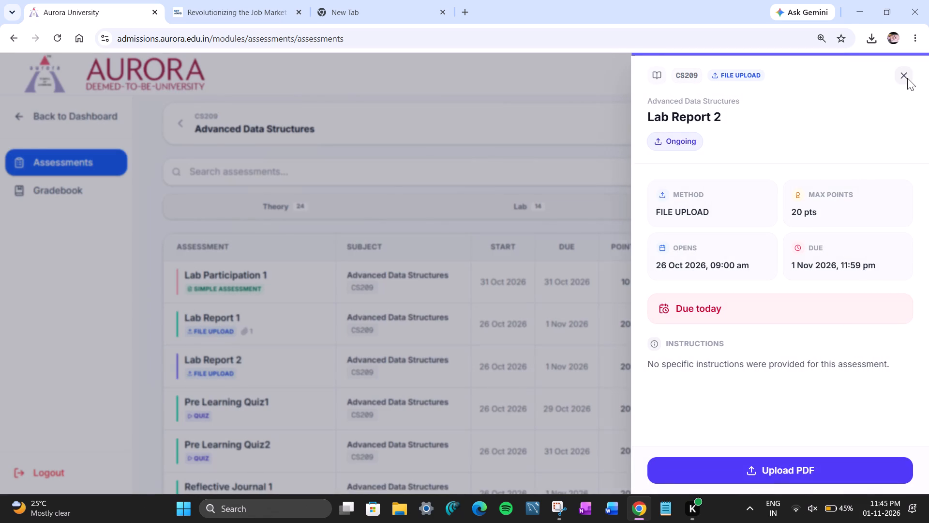
Open the grit dashboard from the new tab's saved shortcuts.
{"action": "left_click", "coordinate": [360, 0]}
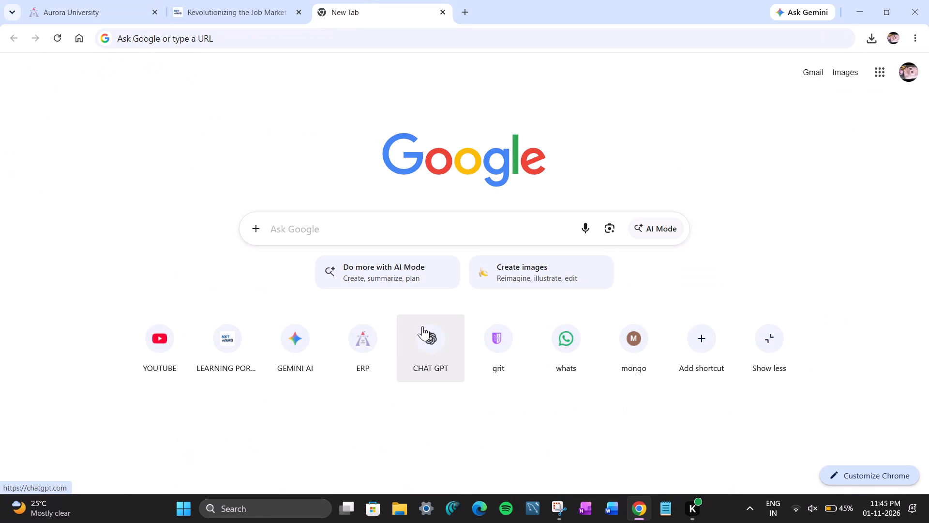
{"action": "left_click", "coordinate": [504, 344]}
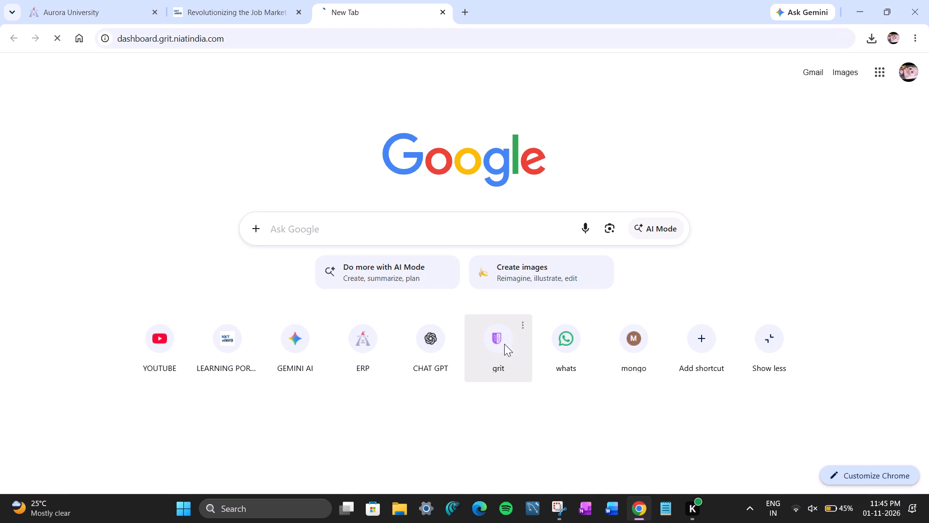